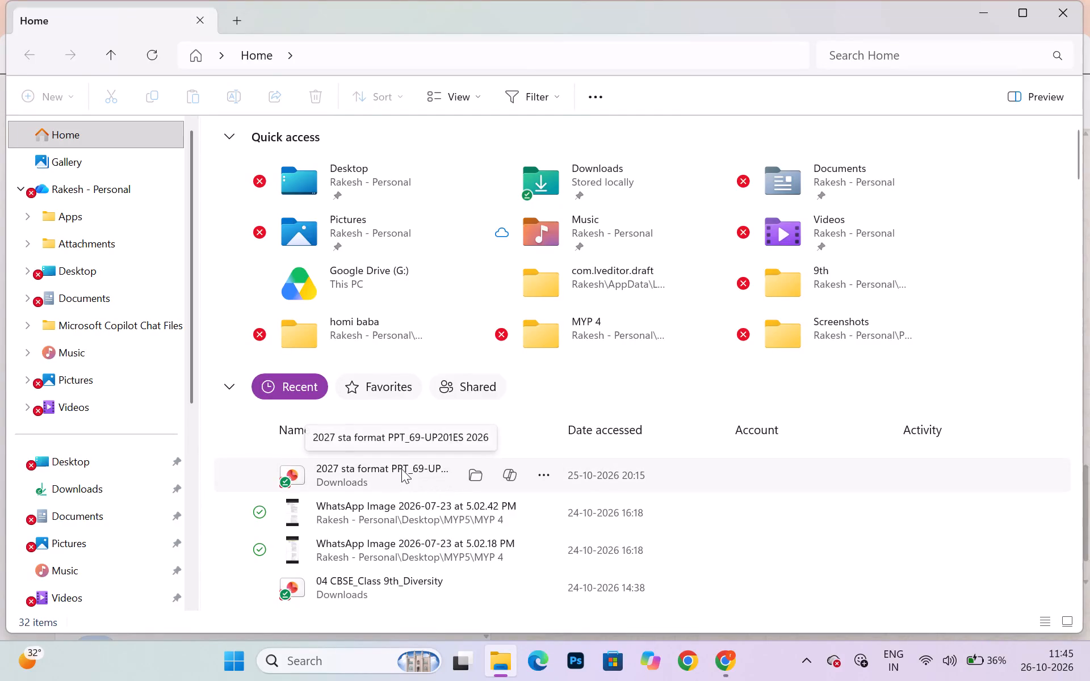
Open the recent presentation "sexual reproduction in plants and animals".
{"action": "scroll", "coordinate": [416, 329], "scroll_direction": "down", "scroll_amount": 1}
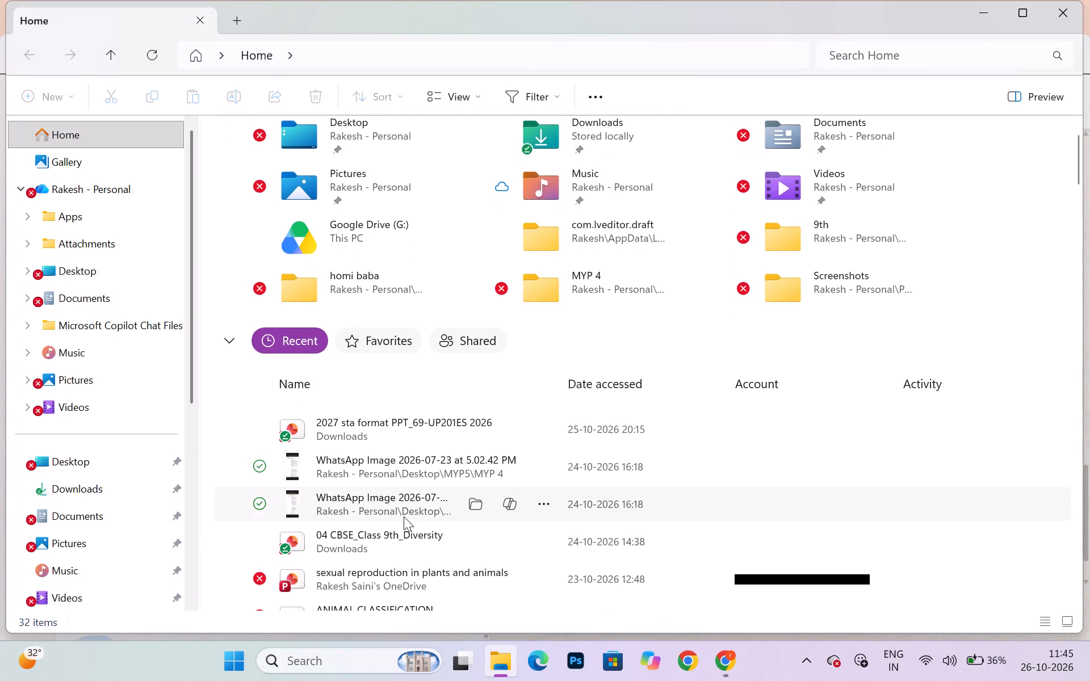
{"action": "scroll", "coordinate": [375, 582], "scroll_direction": "down", "scroll_amount": 1}
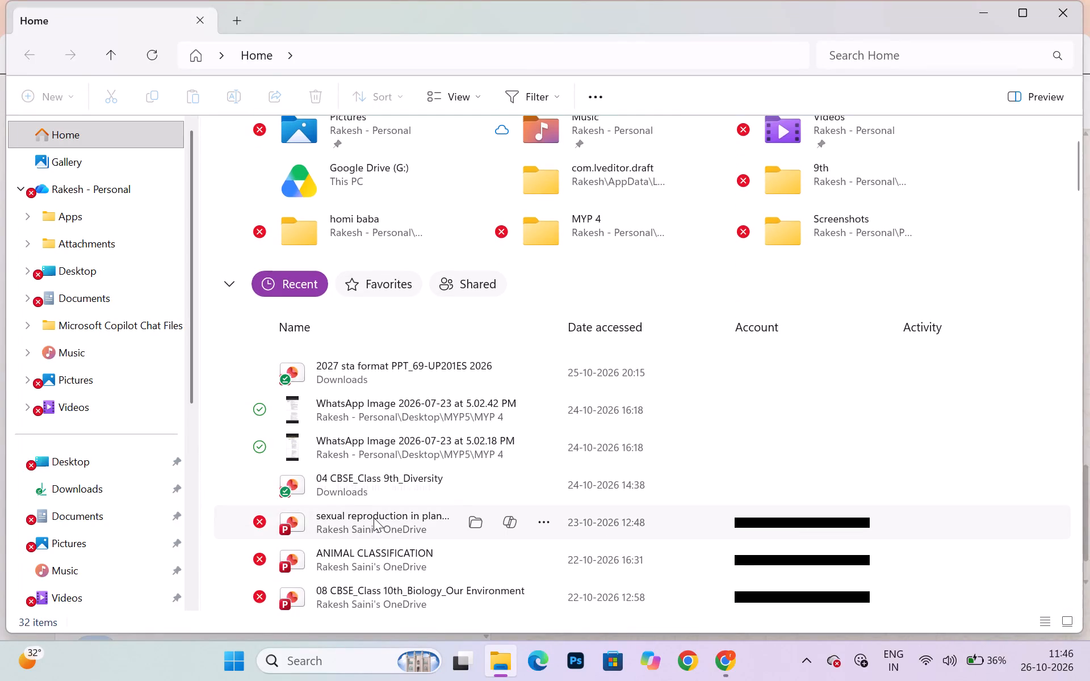
{"action": "double_click", "coordinate": [374, 518]}
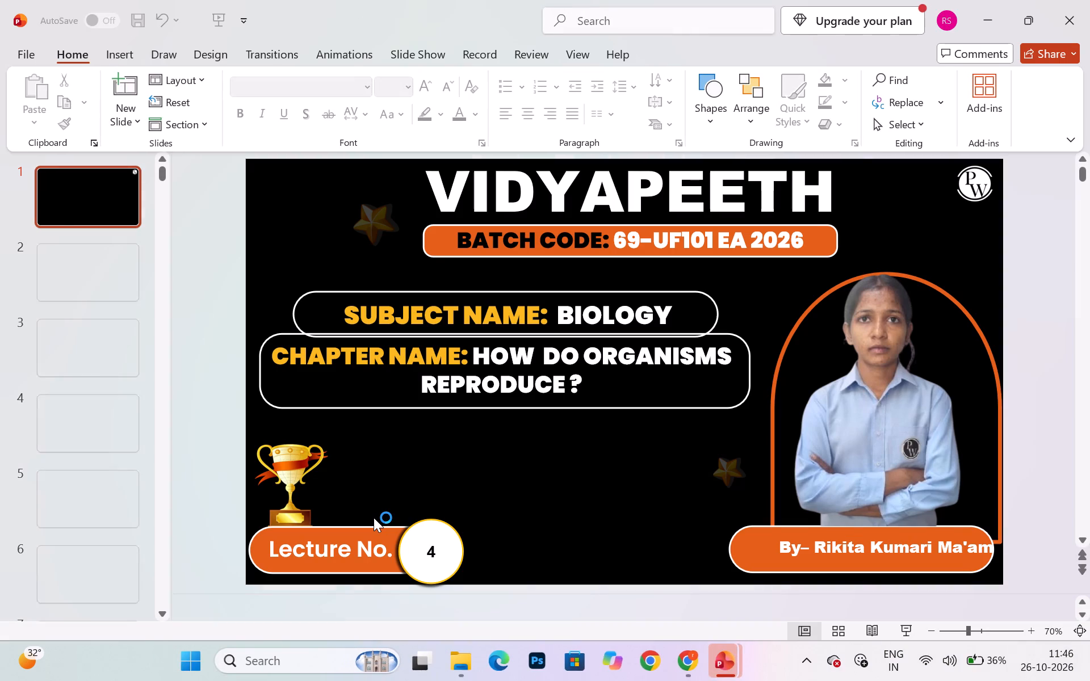
Look through the presentation's slides from beginning to end and back to see which topics they cover.
{"action": "scroll", "coordinate": [106, 349], "scroll_direction": "down", "scroll_amount": 9}
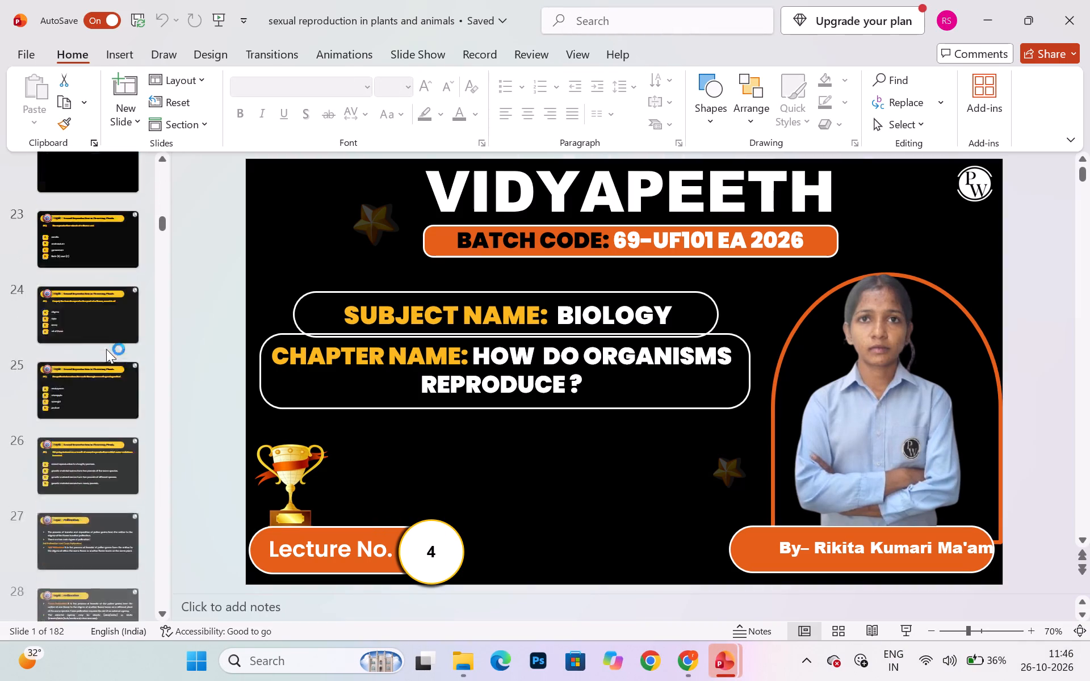
{"action": "scroll", "coordinate": [106, 349], "scroll_direction": "down", "scroll_amount": 13}
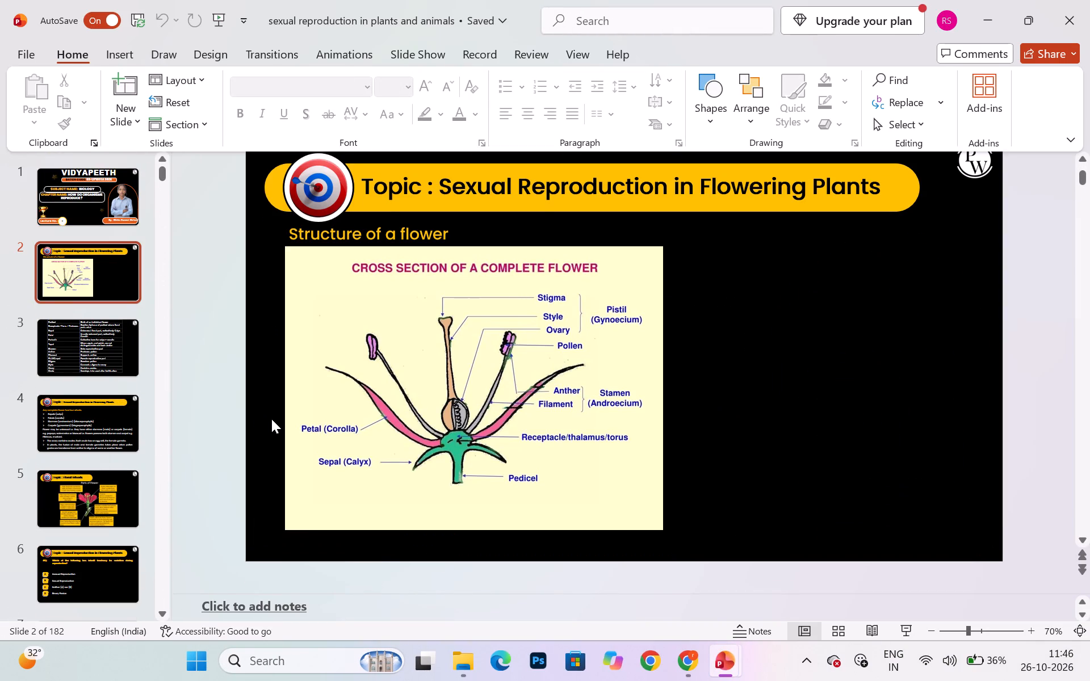
{"action": "scroll", "coordinate": [98, 516], "scroll_direction": "down", "scroll_amount": 6}
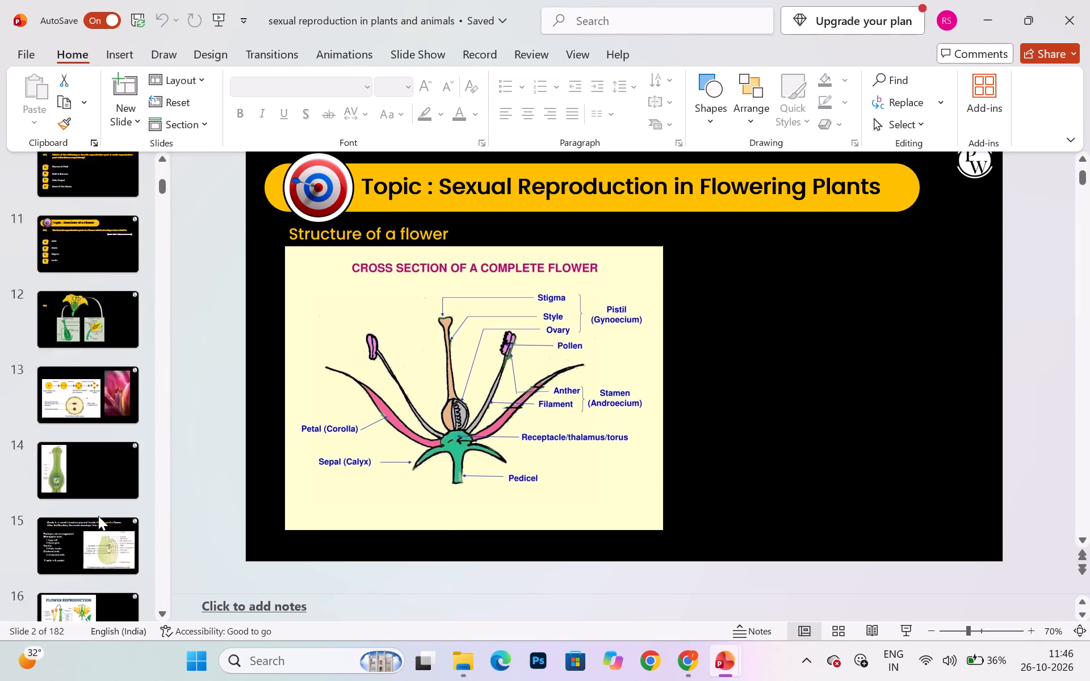
{"action": "scroll", "coordinate": [98, 516], "scroll_direction": "down", "scroll_amount": 19}
{"action": "scroll", "coordinate": [98, 516], "scroll_direction": "up", "scroll_amount": 2}
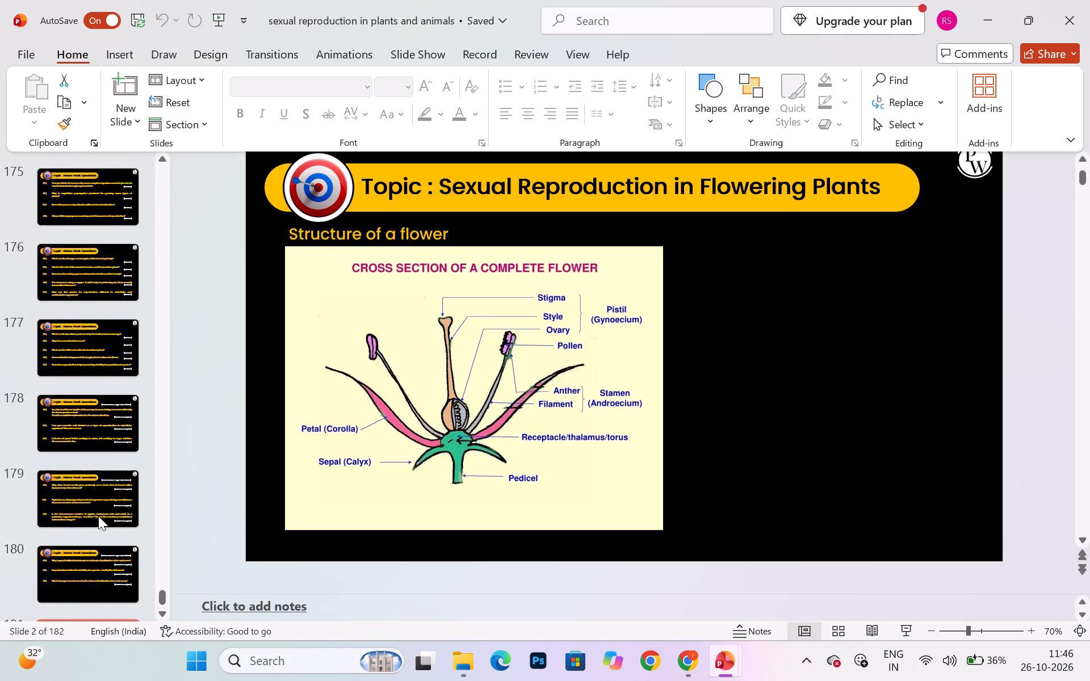
{"action": "scroll", "coordinate": [98, 516], "scroll_direction": "up", "scroll_amount": 12}
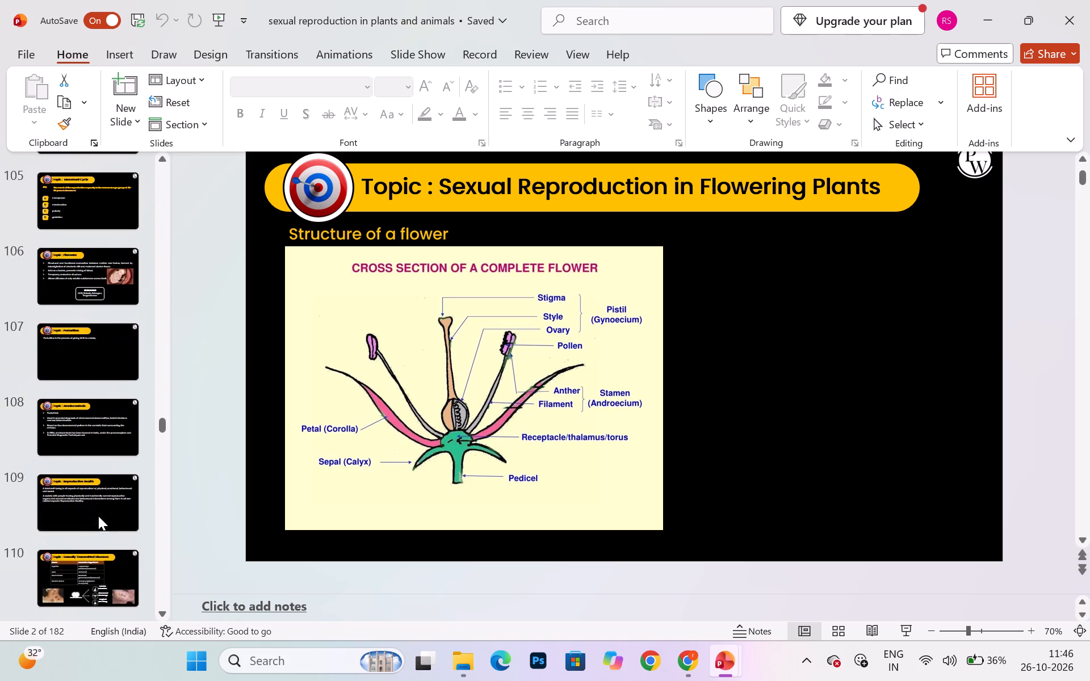
{"action": "scroll", "coordinate": [98, 516], "scroll_direction": "up", "scroll_amount": 1}
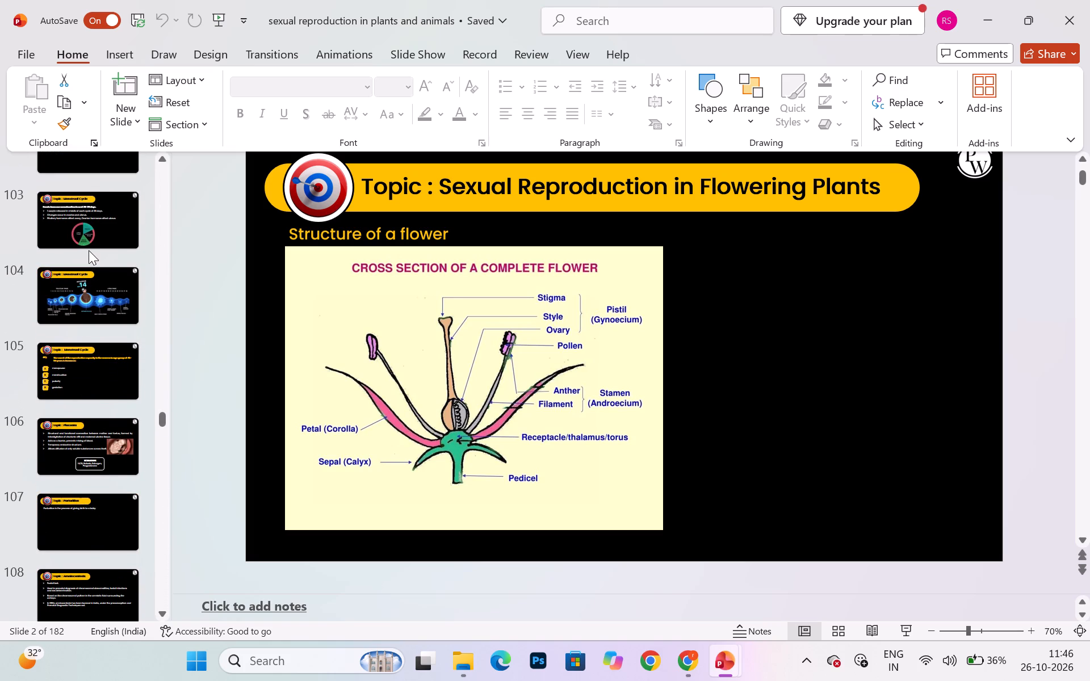
{"action": "scroll", "coordinate": [85, 218], "scroll_direction": "up", "scroll_amount": 5}
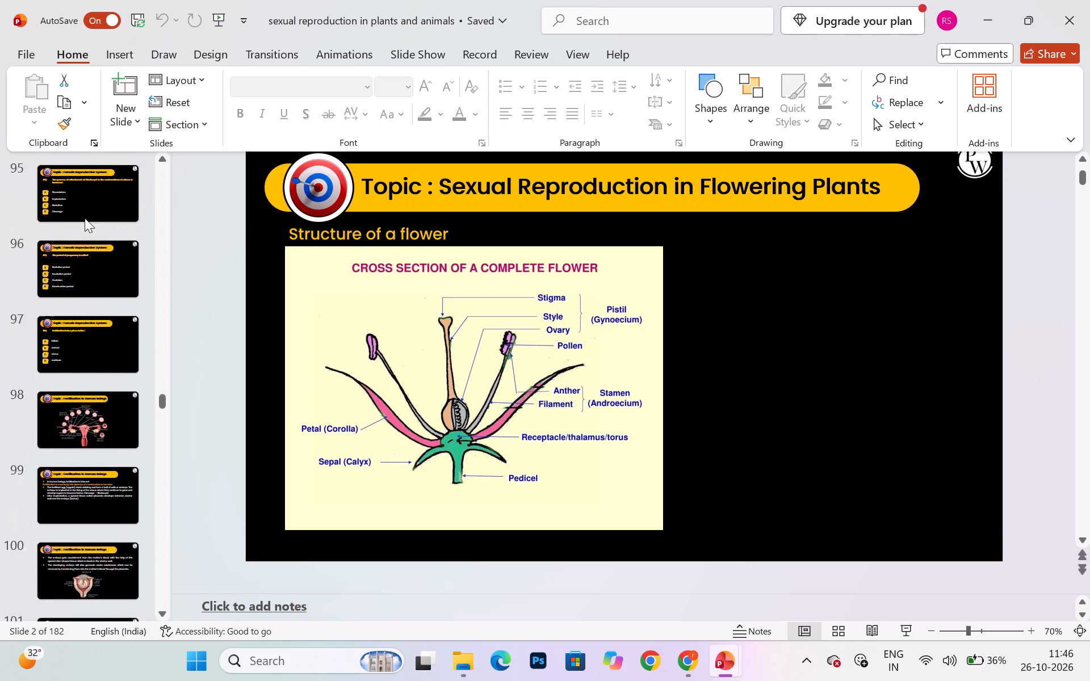
{"action": "scroll", "coordinate": [85, 218], "scroll_direction": "up", "scroll_amount": 8}
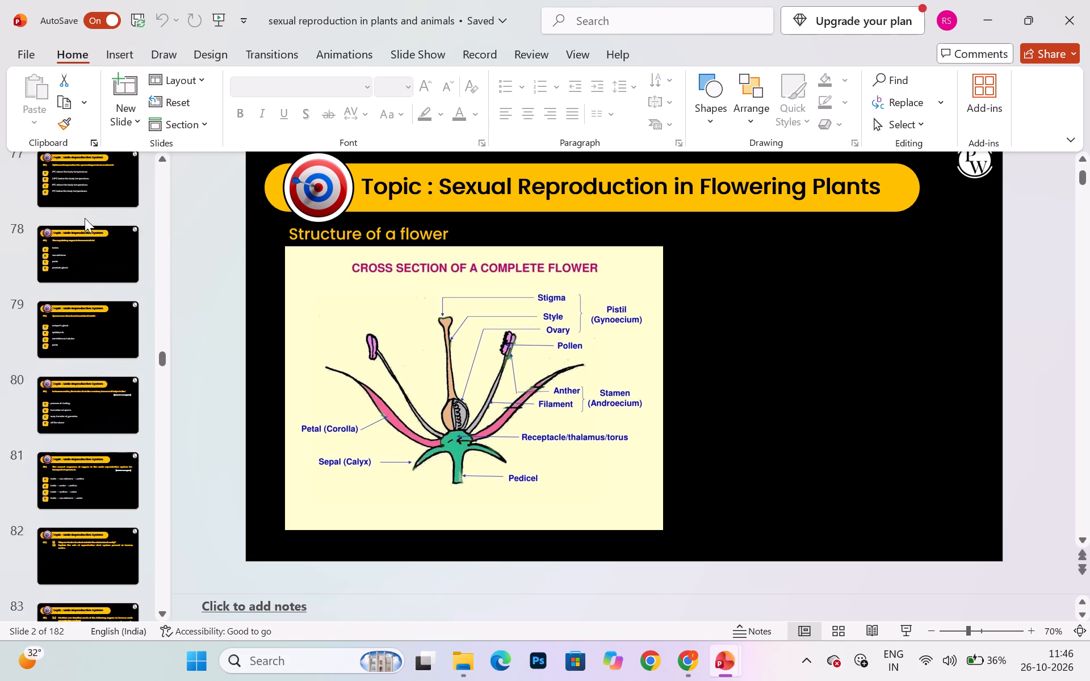
{"action": "scroll", "coordinate": [85, 218], "scroll_direction": "up", "scroll_amount": 9}
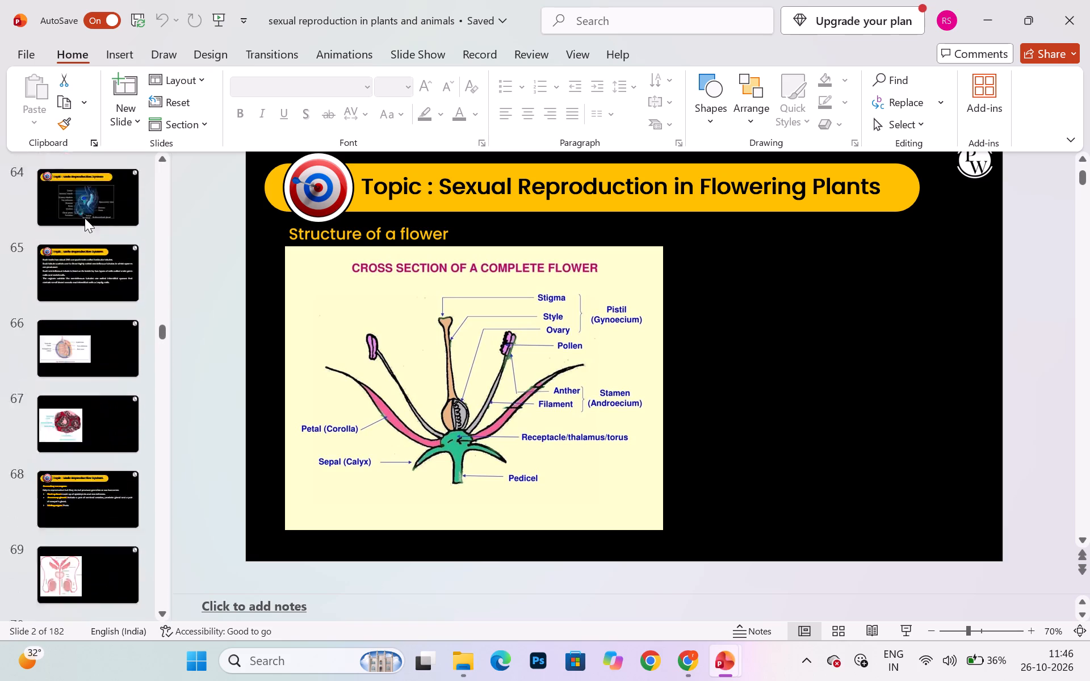
{"action": "scroll", "coordinate": [85, 218], "scroll_direction": "up", "scroll_amount": 11}
Delete slides 2 to 11, the flower structure notes and their practice questions, keeping the title slide.
{"action": "left_click", "coordinate": [87, 270]}
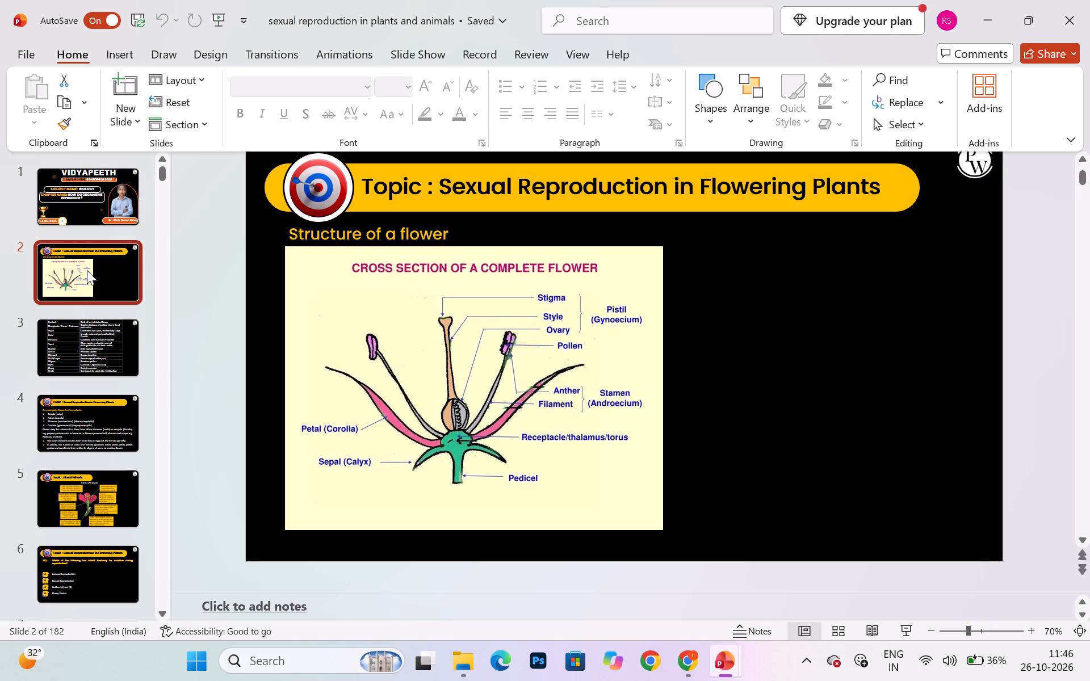
{"action": "key", "text": "Delete"}
{"action": "key", "text": "Delete"}
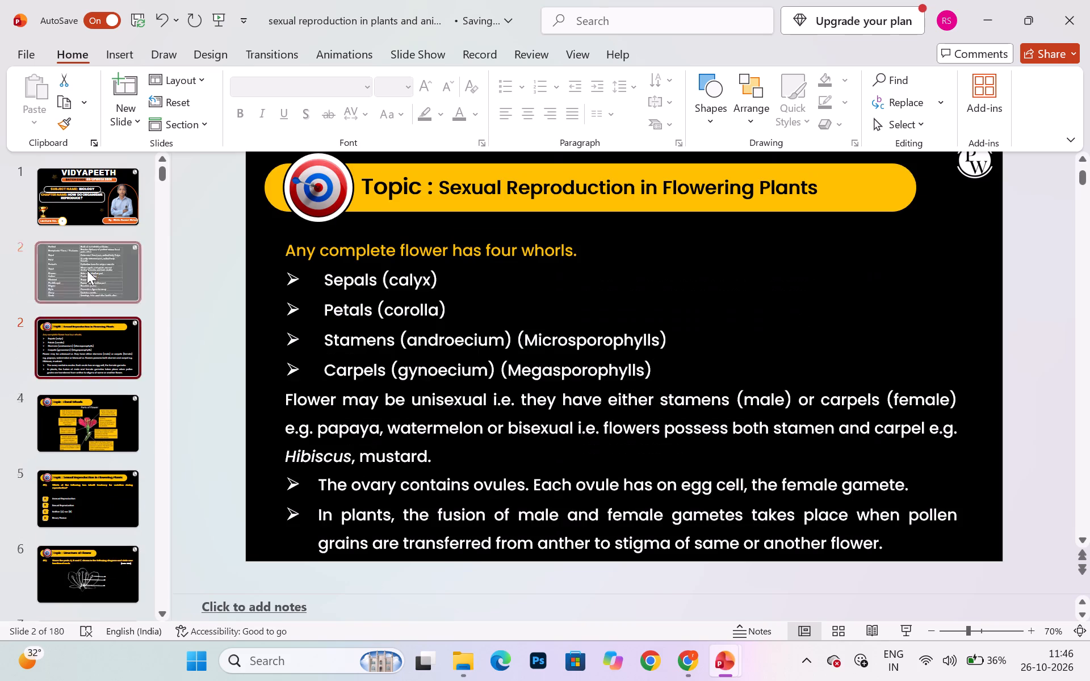
{"action": "key", "text": "Delete"}
{"action": "key", "text": "Delete"}
{"action": "key", "text": "Delete"}
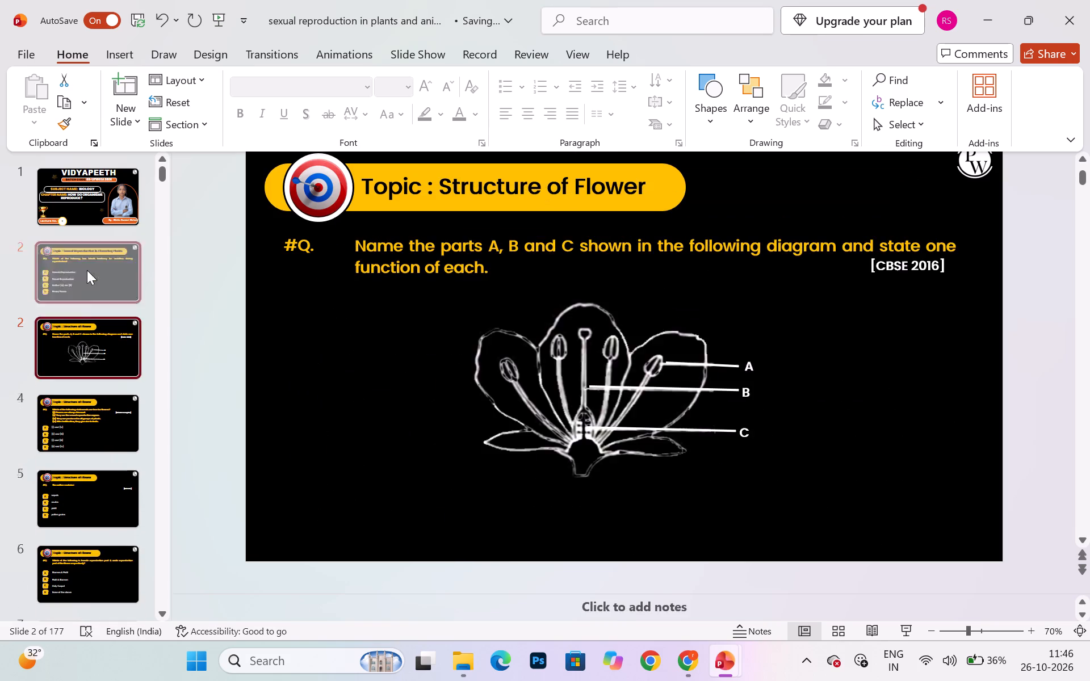
{"action": "key", "text": "Delete"}
{"action": "key", "text": "Delete"}
{"action": "key", "text": "Delete"}
{"action": "key", "text": "Delete"}
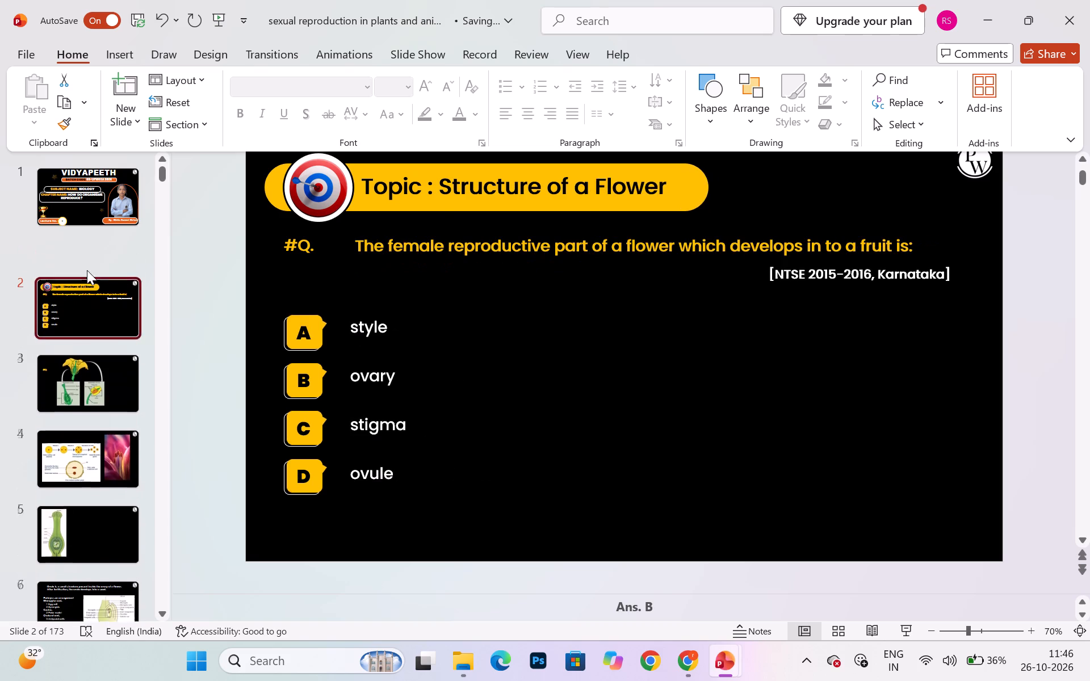
{"action": "key", "text": "Delete"}
Delete the ten slides following the title on the pistil, pollen grain, ovule and fertilisation steps, through the before-and-after fertilisation table.
{"action": "key", "text": "Delete"}
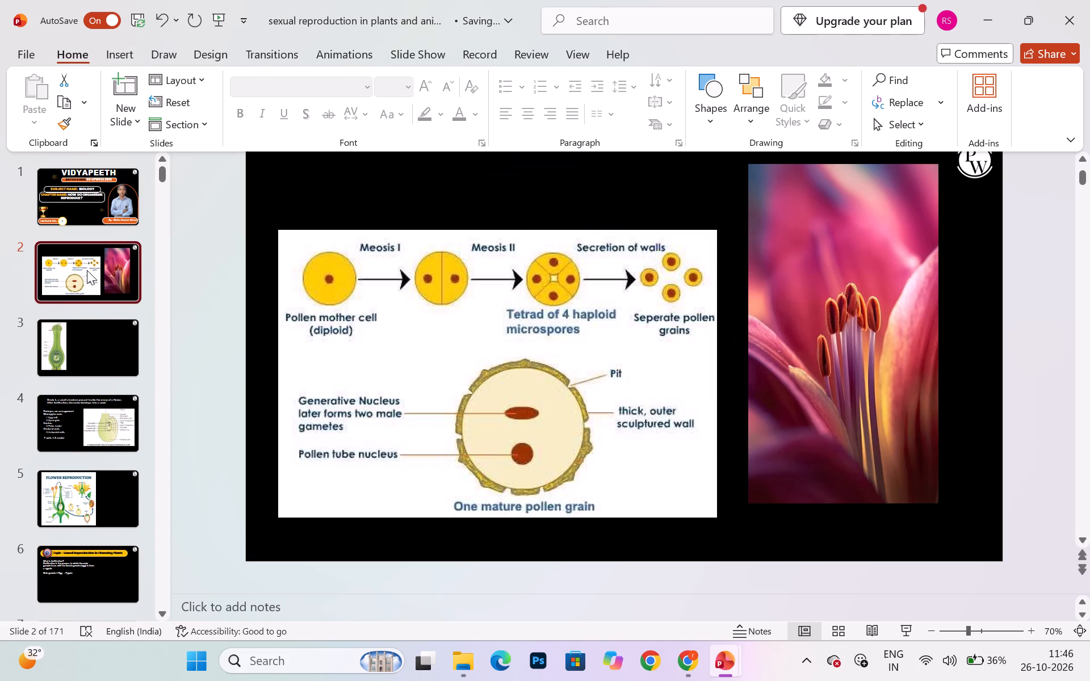
{"action": "key", "text": "Delete"}
{"action": "key", "text": "Delete"}
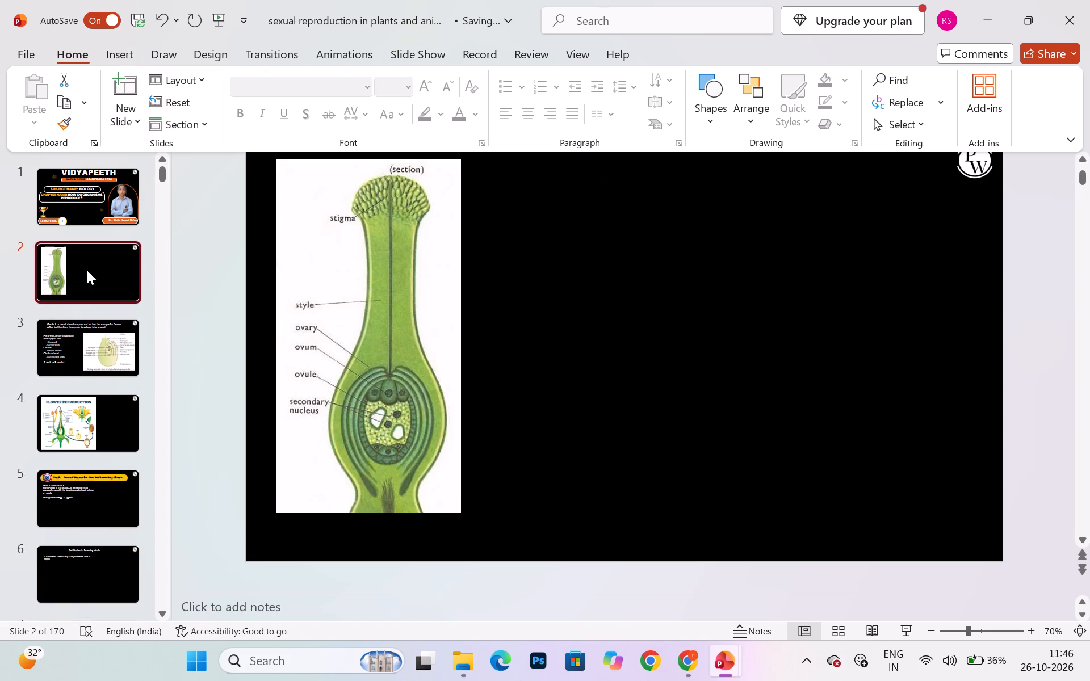
{"action": "key", "text": "Delete"}
{"action": "key", "text": "Delete"}
{"action": "key", "text": "Delete"}
{"action": "key", "text": "Delete"}
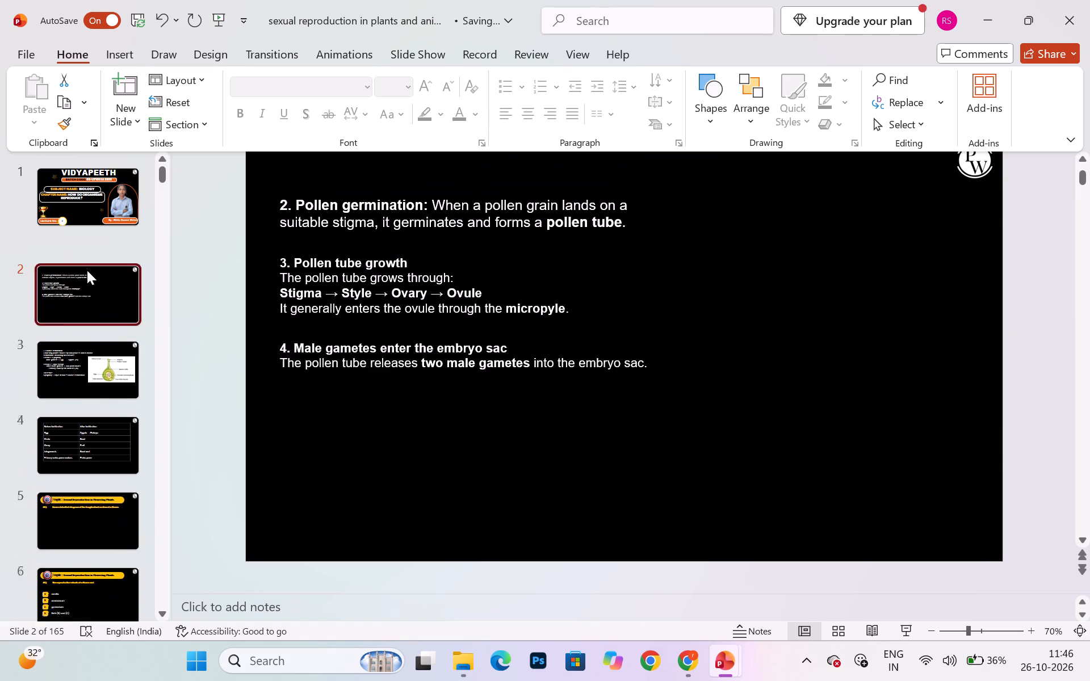
{"action": "key", "text": "Delete"}
{"action": "key", "text": "Delete"}
{"action": "key", "text": "Delete"}
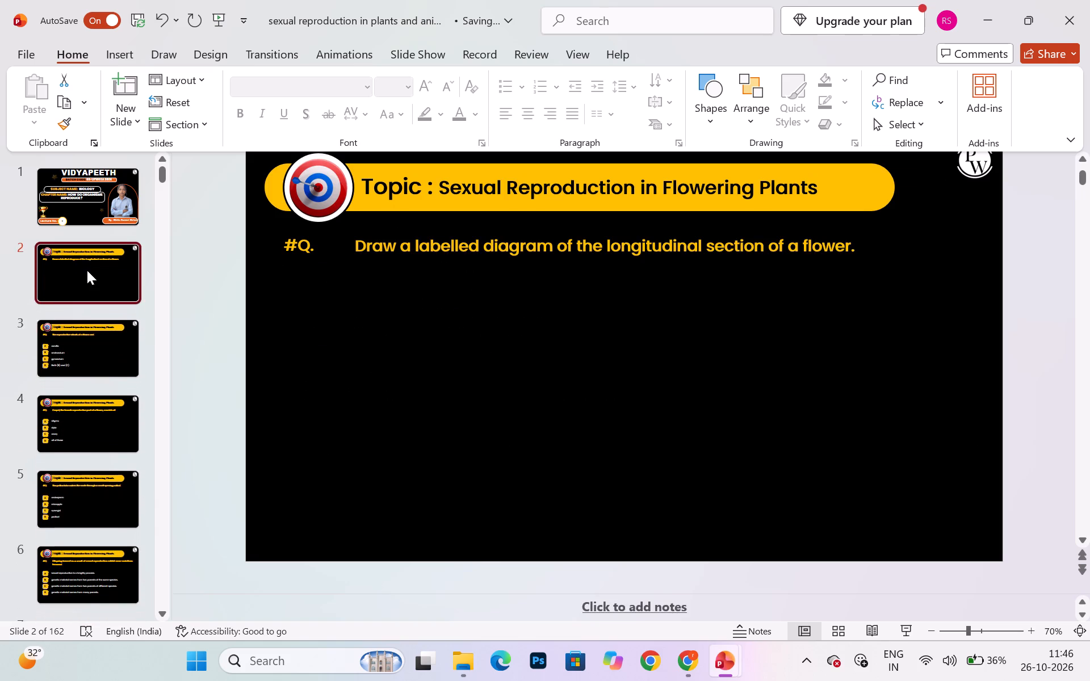
Delete the five flowering-plant question slides and the three pollination notes and diagram slides that follow the title slide.
{"action": "key", "text": "Delete"}
{"action": "key", "text": "Delete"}
{"action": "key", "text": "Delete"}
{"action": "key", "text": "Delete"}
{"action": "key", "text": "Delete"}
{"action": "key", "text": "Delete"}
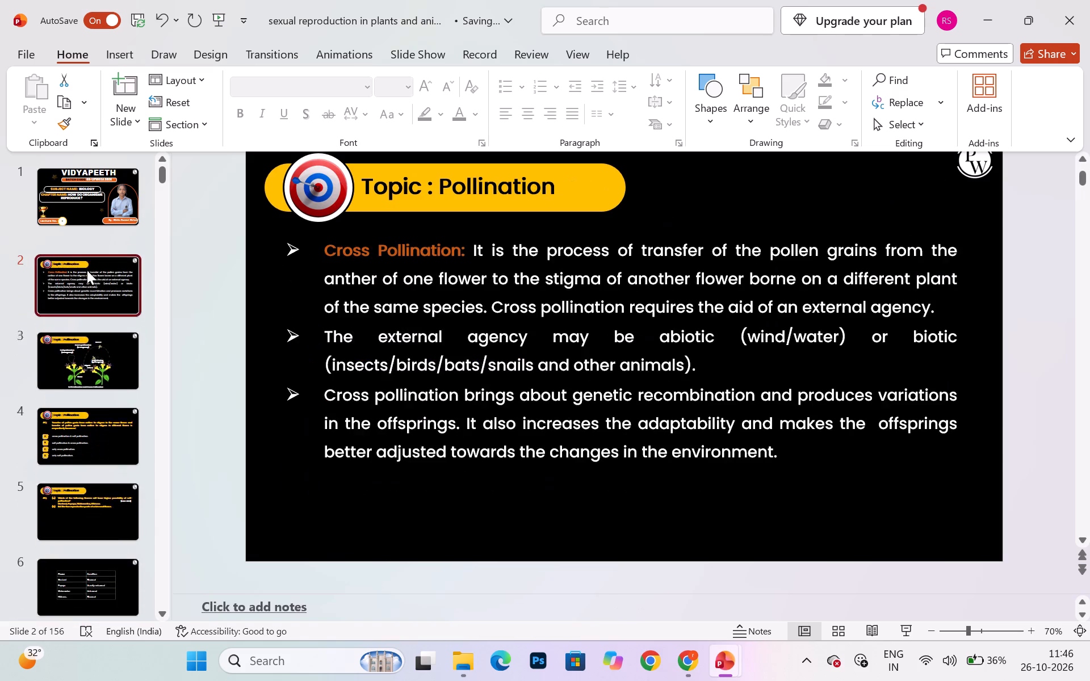
{"action": "key", "text": "Delete"}
{"action": "key", "text": "Delete"}
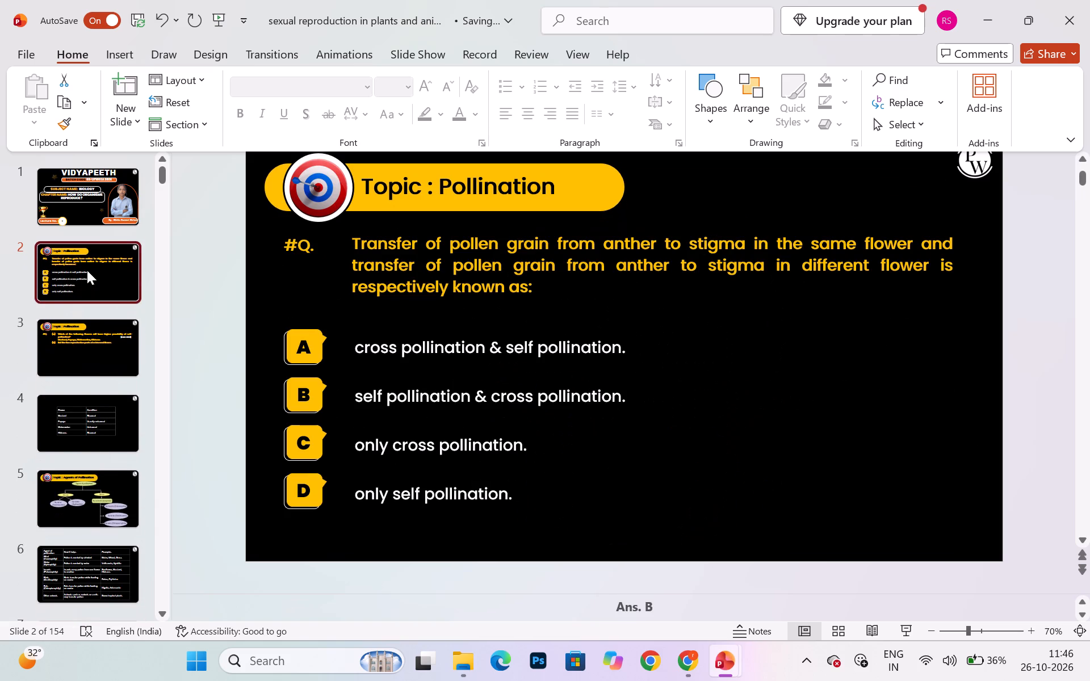
Change the lecture number on the title slide to 5.
{"action": "left_click", "coordinate": [82, 177]}
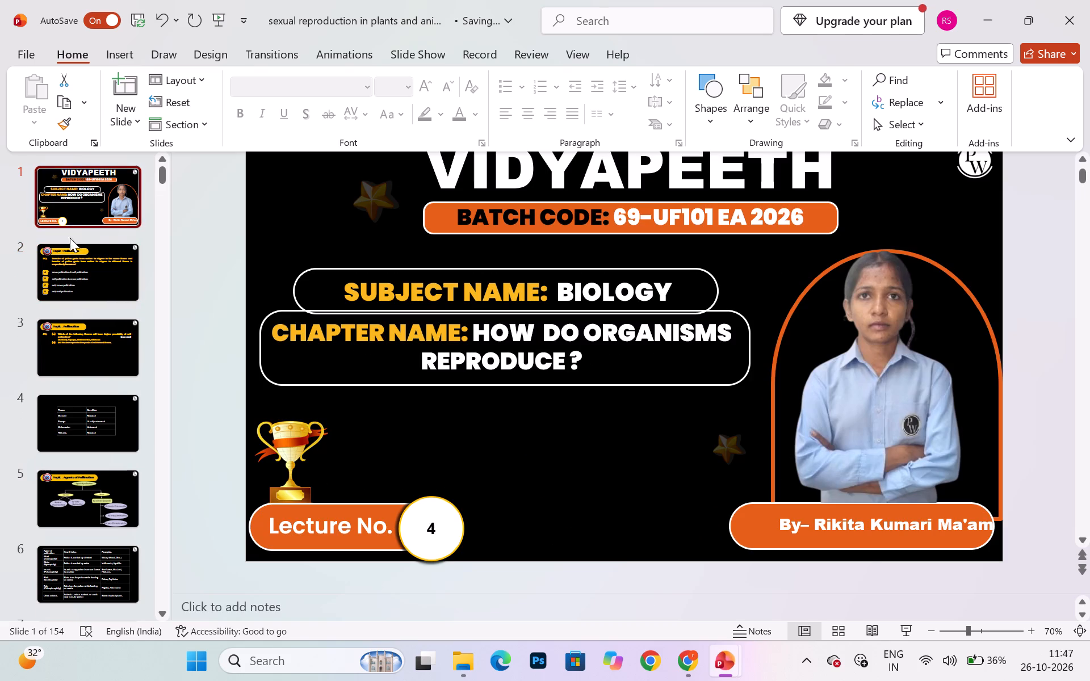
{"action": "left_click", "coordinate": [434, 531]}
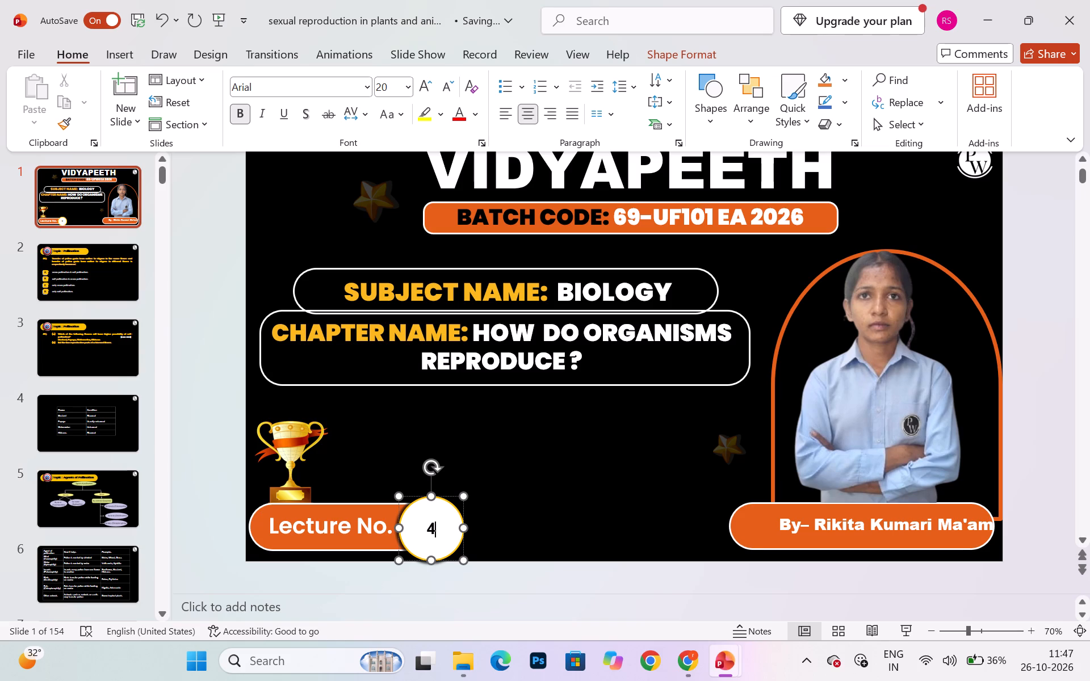
{"action": "key", "text": "BackSpace"}
{"action": "key", "text": "5"}
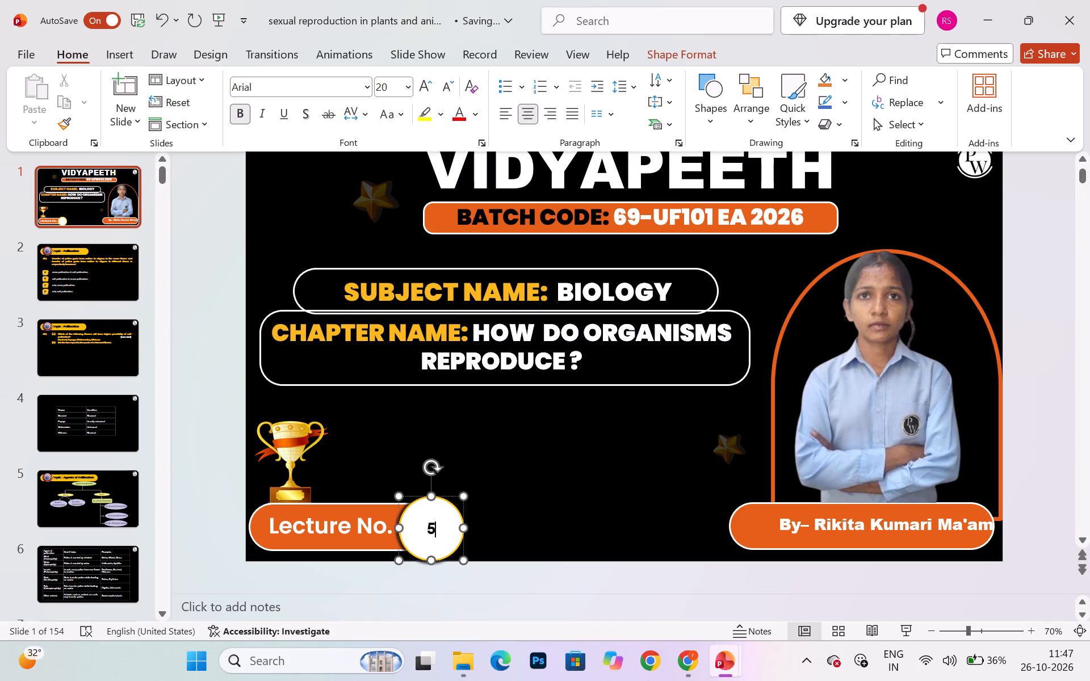
Delete the remaining pollination and agents of pollination slides and all Fertilisation in Plants slides after the title slide.
{"action": "left_click", "coordinate": [109, 282]}
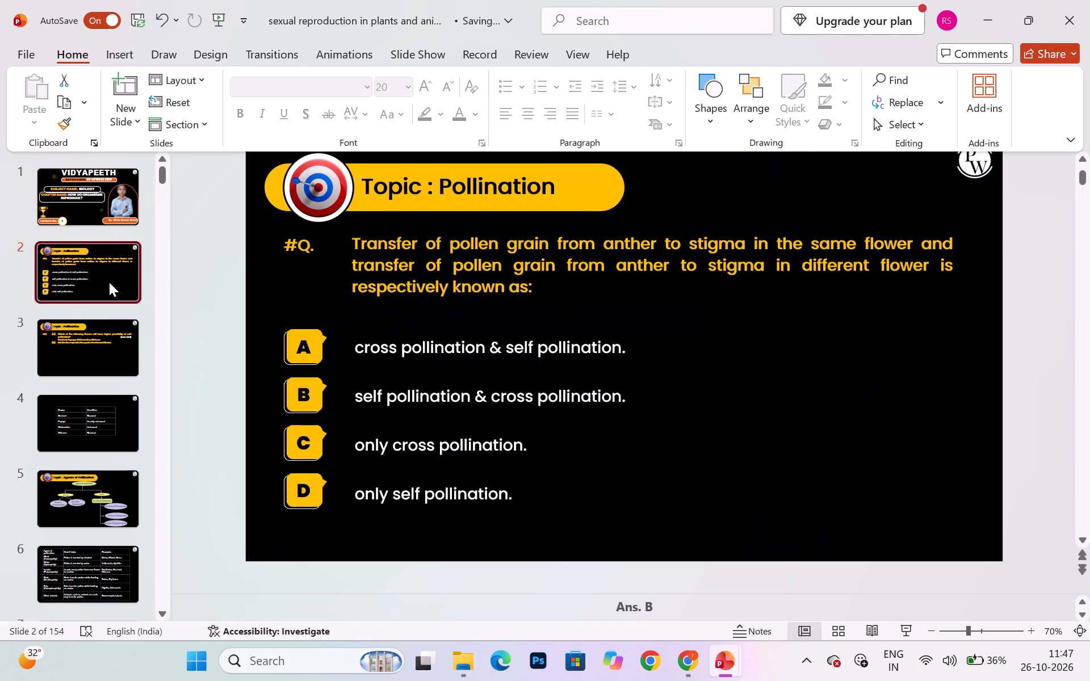
{"action": "key", "text": "Delete"}
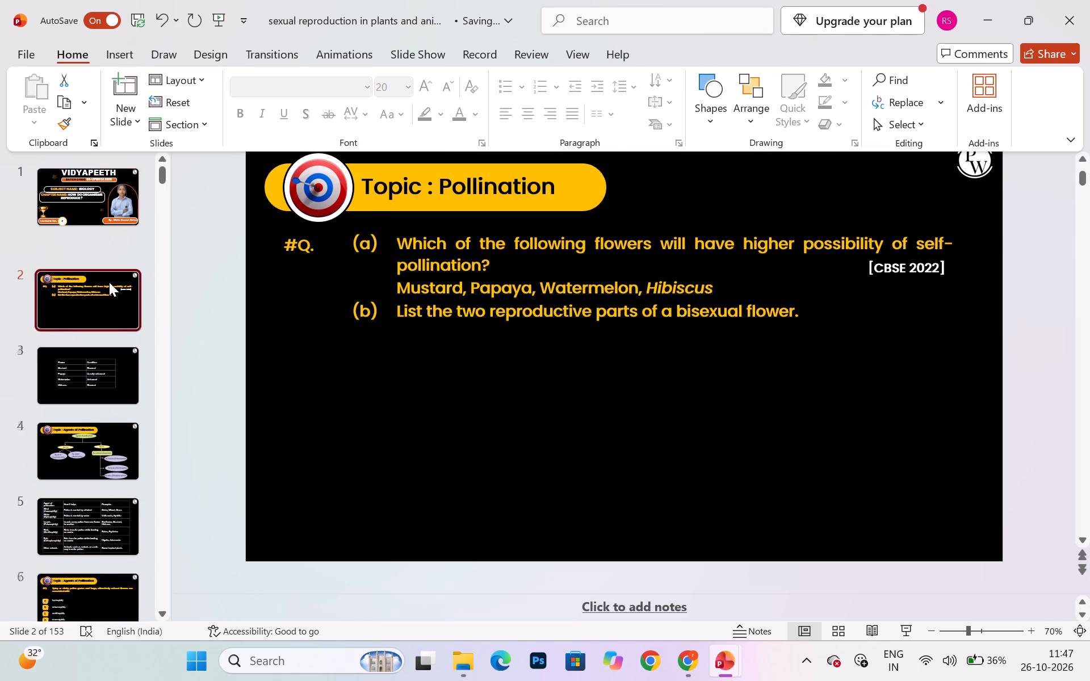
{"action": "key", "text": "Delete"}
{"action": "key", "text": "Delete"}
{"action": "key", "text": "Delete"}
{"action": "key", "text": "Delete"}
{"action": "key", "text": "Delete"}
{"action": "key", "text": "Delete"}
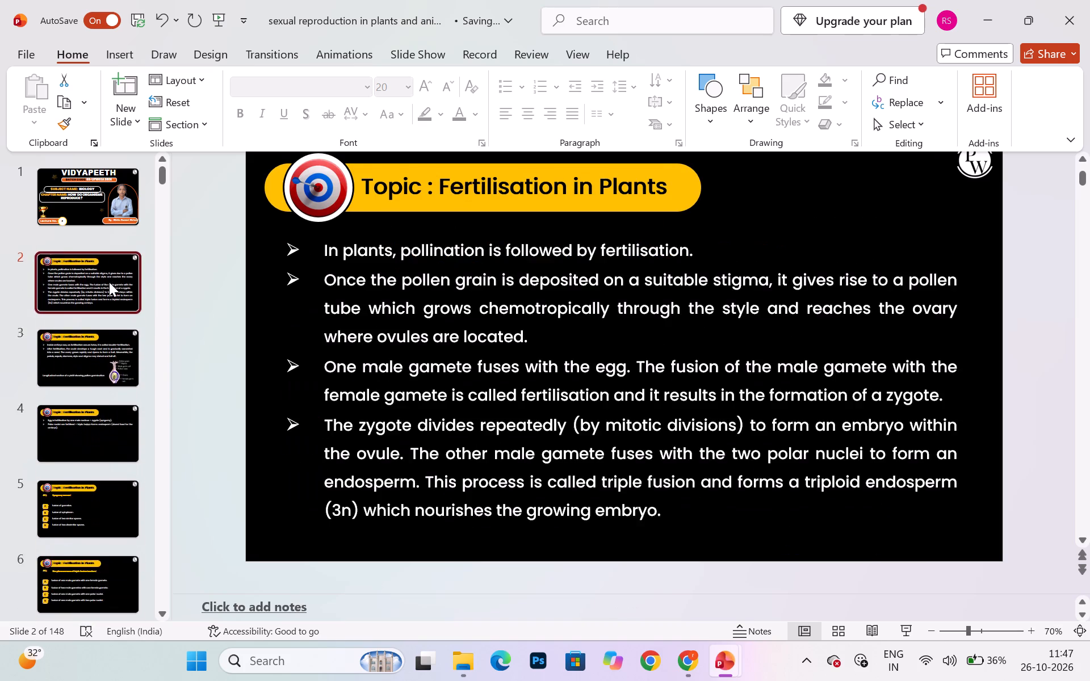
{"action": "key", "text": "Delete"}
{"action": "key", "text": "Delete"}
{"action": "key", "text": "Delete"}
{"action": "key", "text": "Delete"}
{"action": "key", "text": "Delete"}
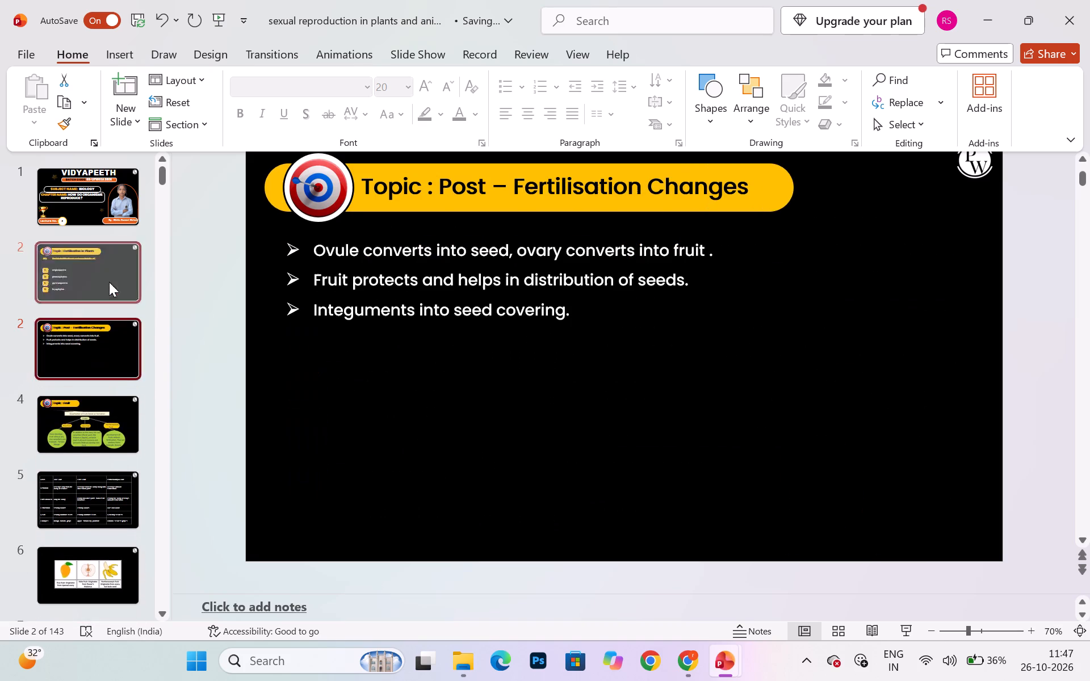
Delete the Post-Fertilisation Changes, fruit and seed slides, including the seed questions, after the title slide.
{"action": "key", "text": "Delete"}
{"action": "key", "text": "Delete"}
{"action": "key", "text": "Delete"}
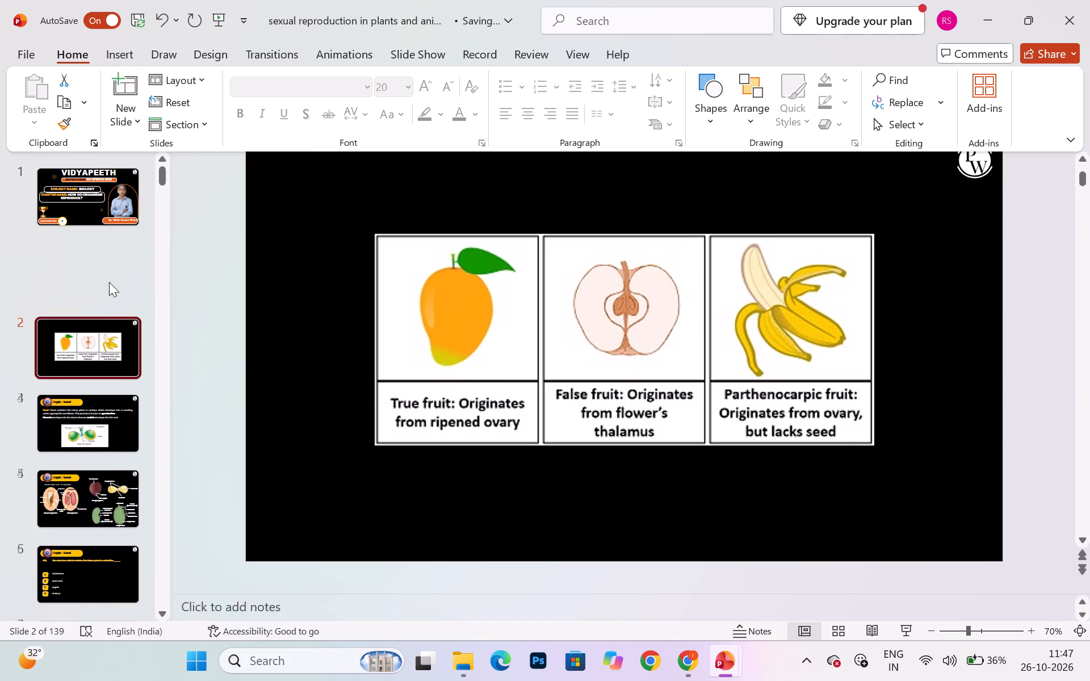
{"action": "key", "text": "Delete"}
{"action": "key", "text": "Delete"}
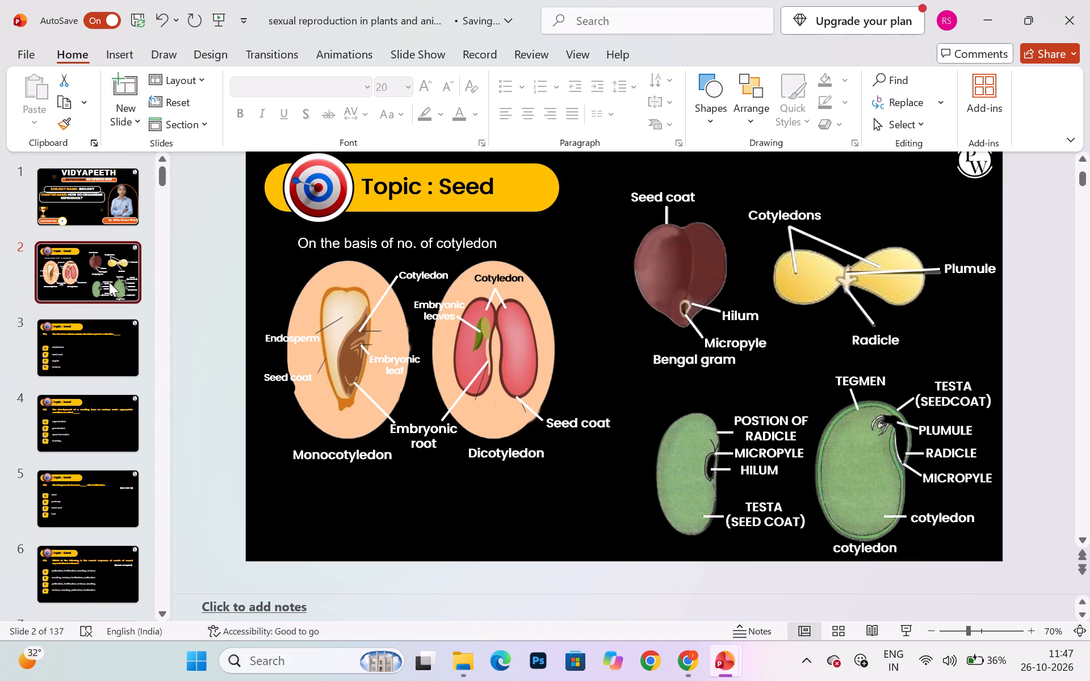
{"action": "key", "text": "Delete"}
{"action": "key", "text": "Delete"}
{"action": "key", "text": "Delete"}
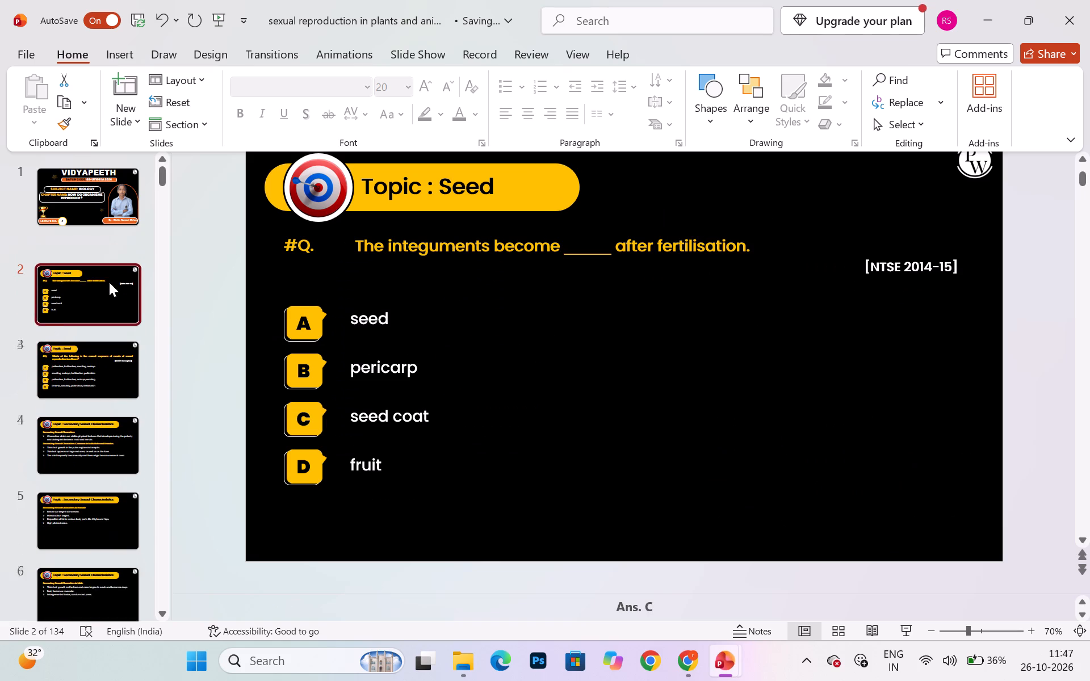
{"action": "key", "text": "Delete"}
{"action": "key", "text": "Delete"}
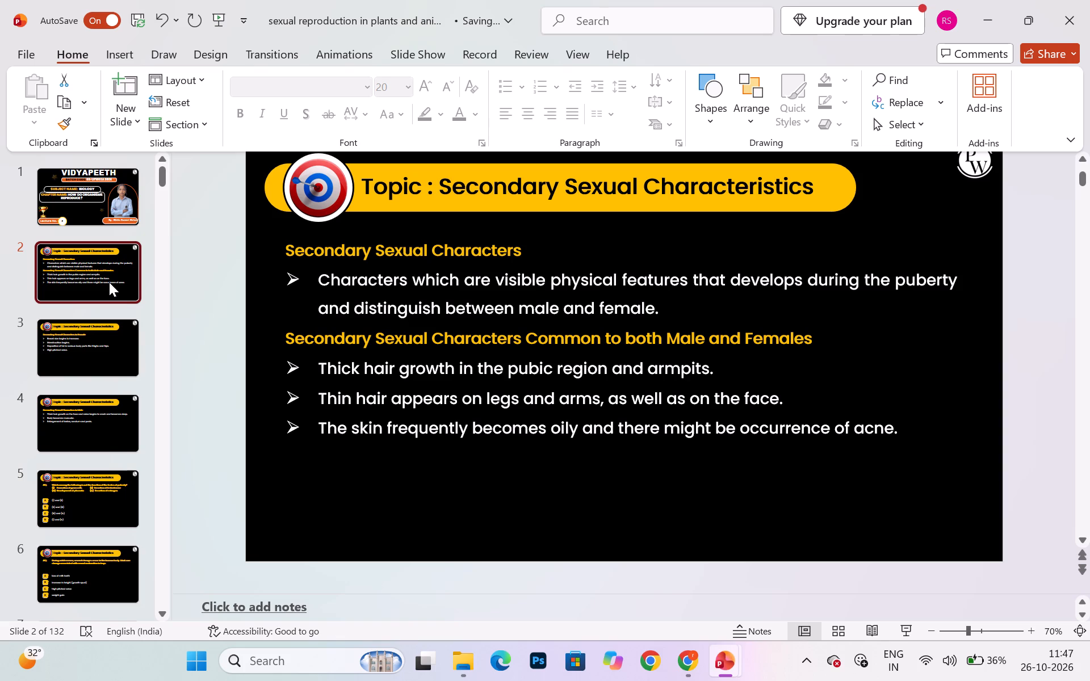
Delete the five Secondary Sexual Characteristics slides, including the two question slides, that follow the title slide.
{"action": "key", "text": "Delete"}
{"action": "key", "text": "Delete"}
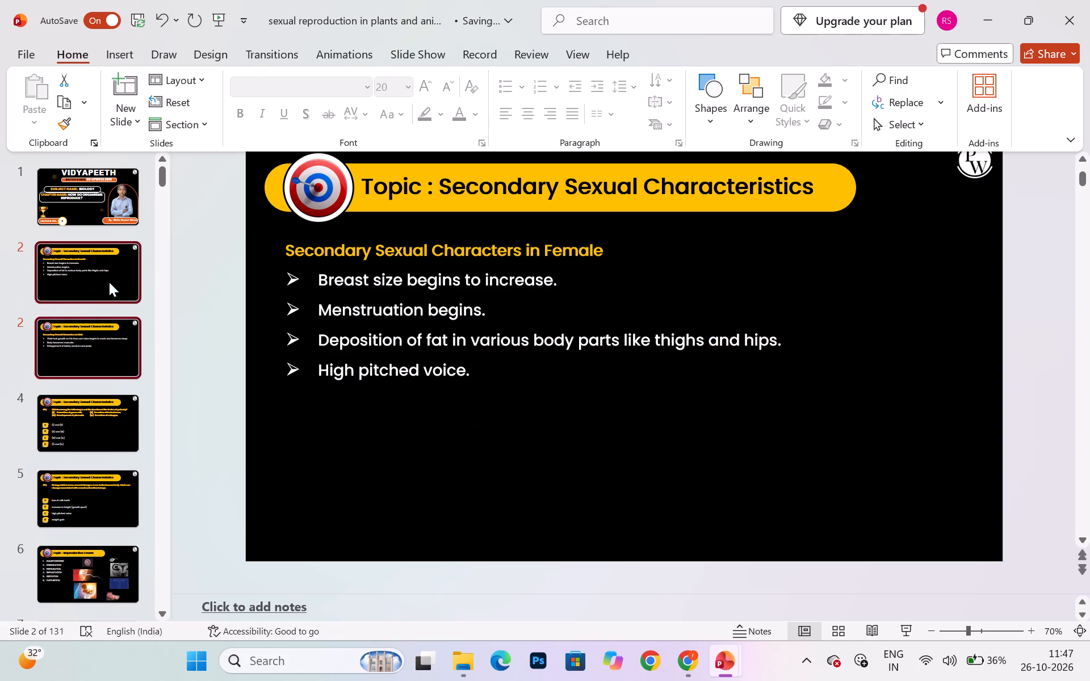
{"action": "key", "text": "Delete"}
{"action": "key", "text": "Delete"}
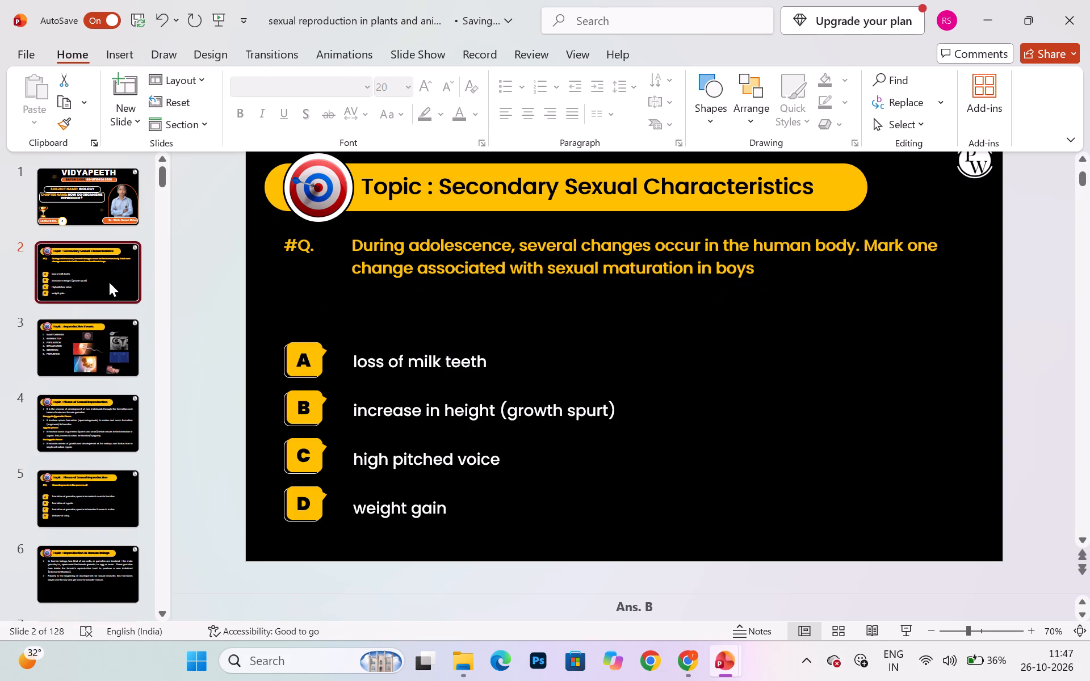
{"action": "key", "text": "Delete"}
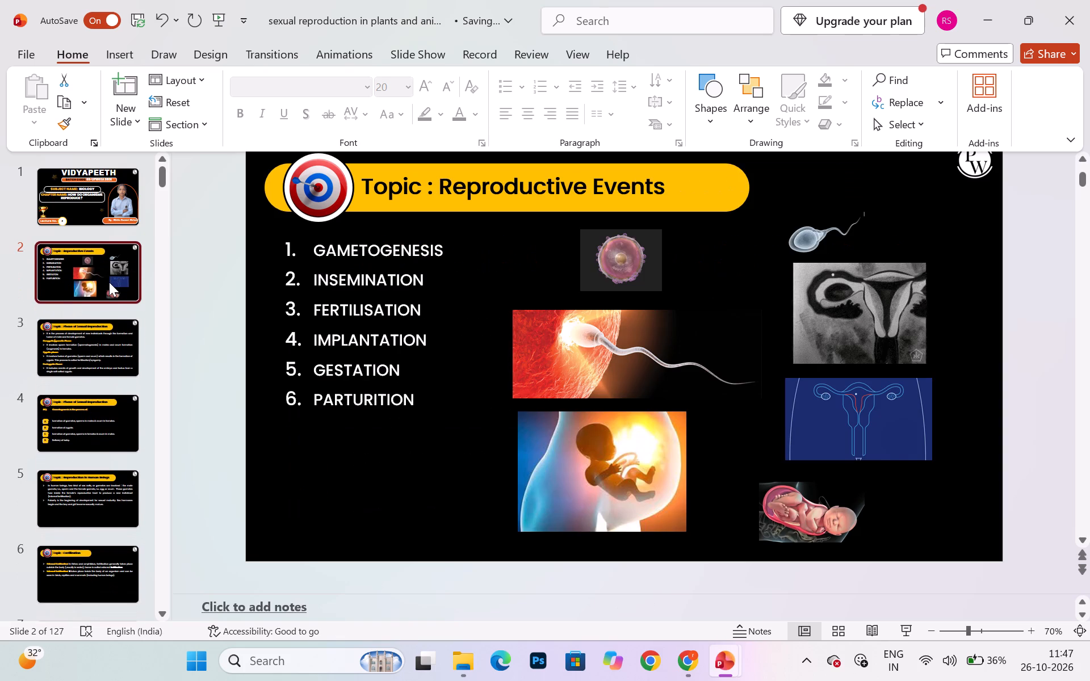
Review the remaining slides from Reproductive Events through fertilisation and the Male Reproductive System, up to the semen slide.
{"action": "key", "text": "Down"}
{"action": "key", "text": "Down"}
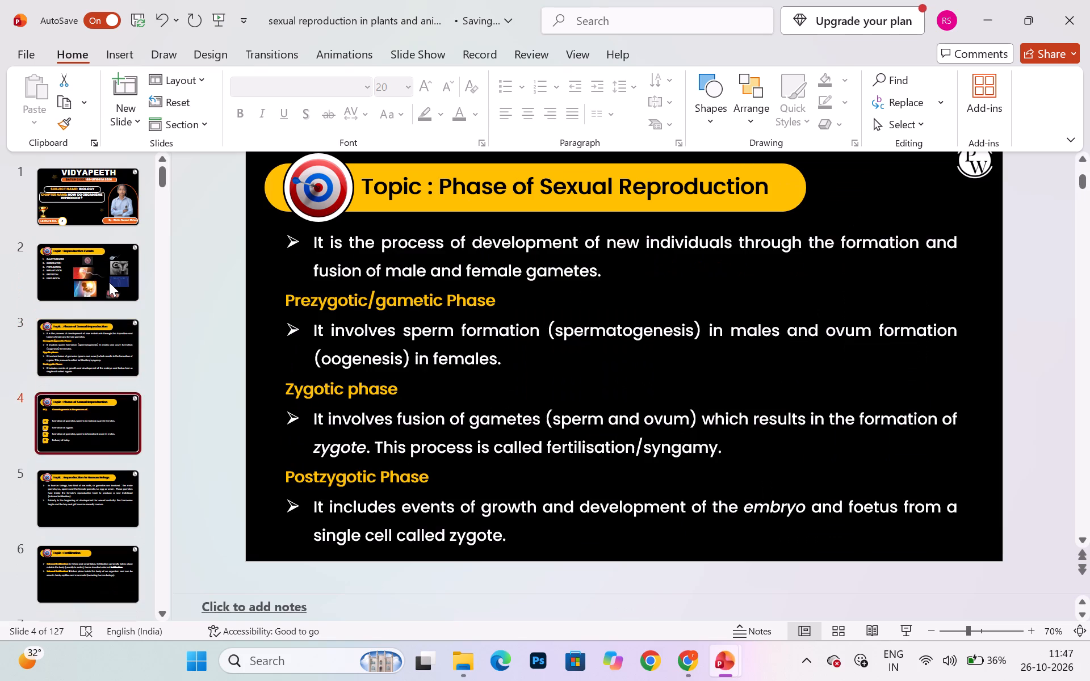
{"action": "key", "text": "Down"}
{"action": "key", "text": "Down"}
{"action": "key", "text": "Down"}
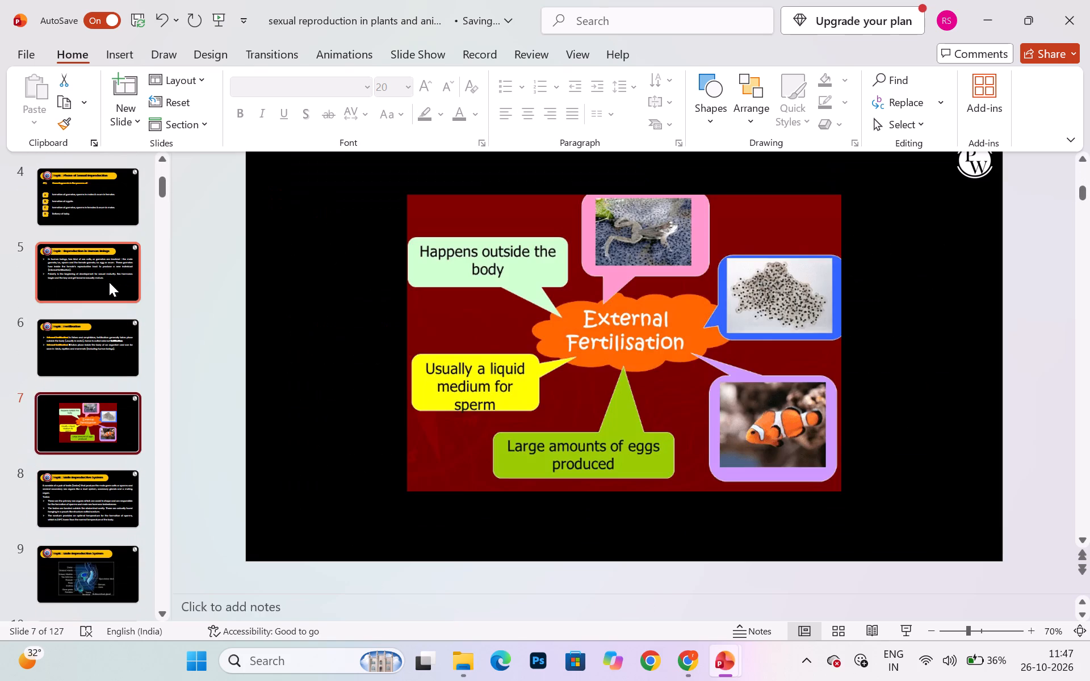
{"action": "key", "text": "Up"}
{"action": "key", "text": "Down"}
{"action": "key", "text": "Down"}
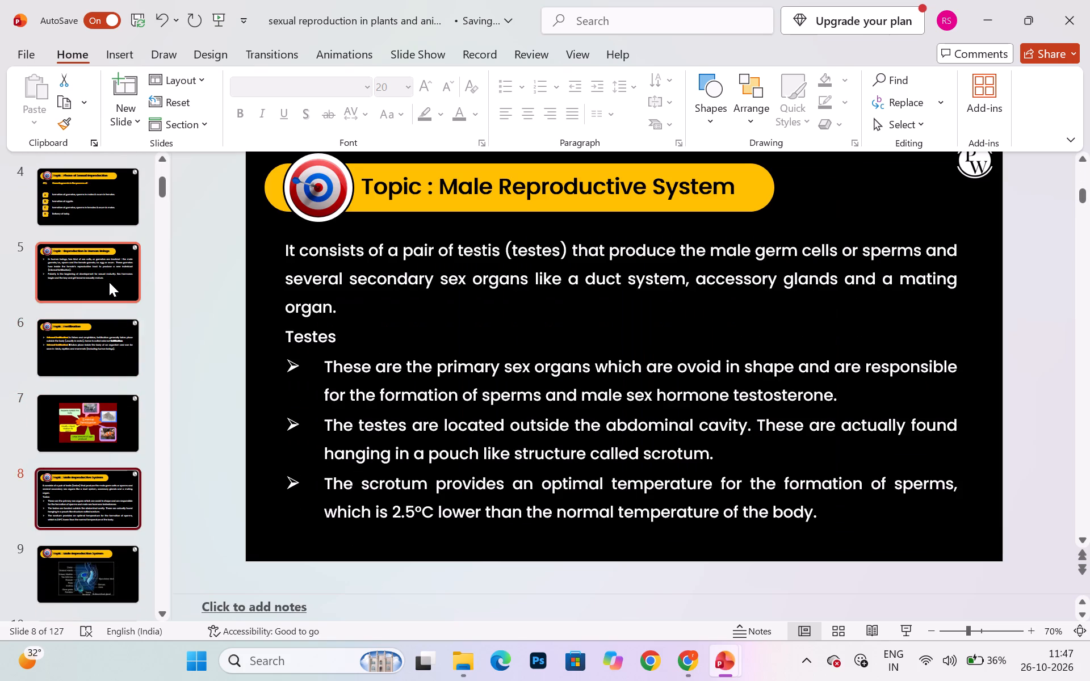
{"action": "key", "text": "Down"}
{"action": "key", "text": "Down"}
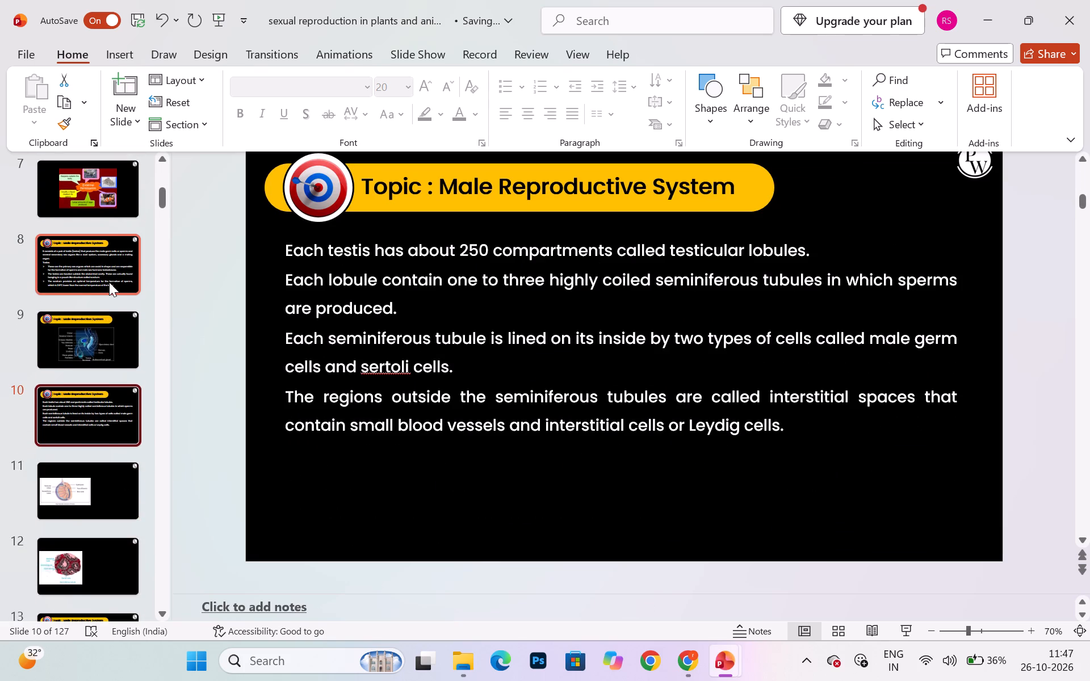
{"action": "key", "text": "Down"}
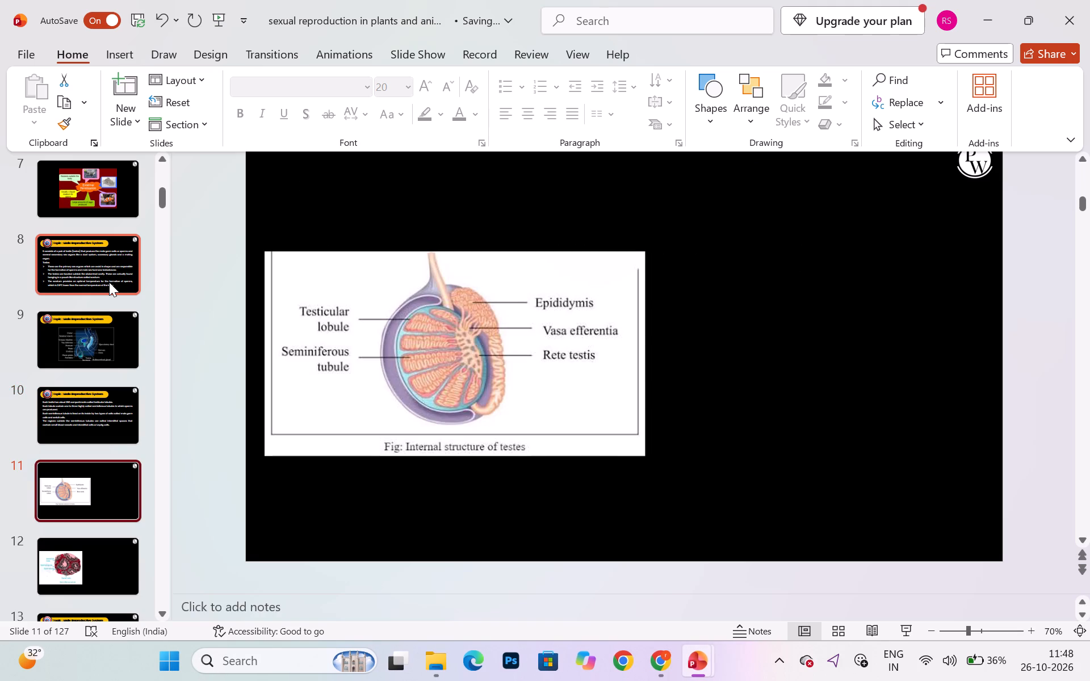
{"action": "key", "text": "Down"}
{"action": "key", "text": "Down"}
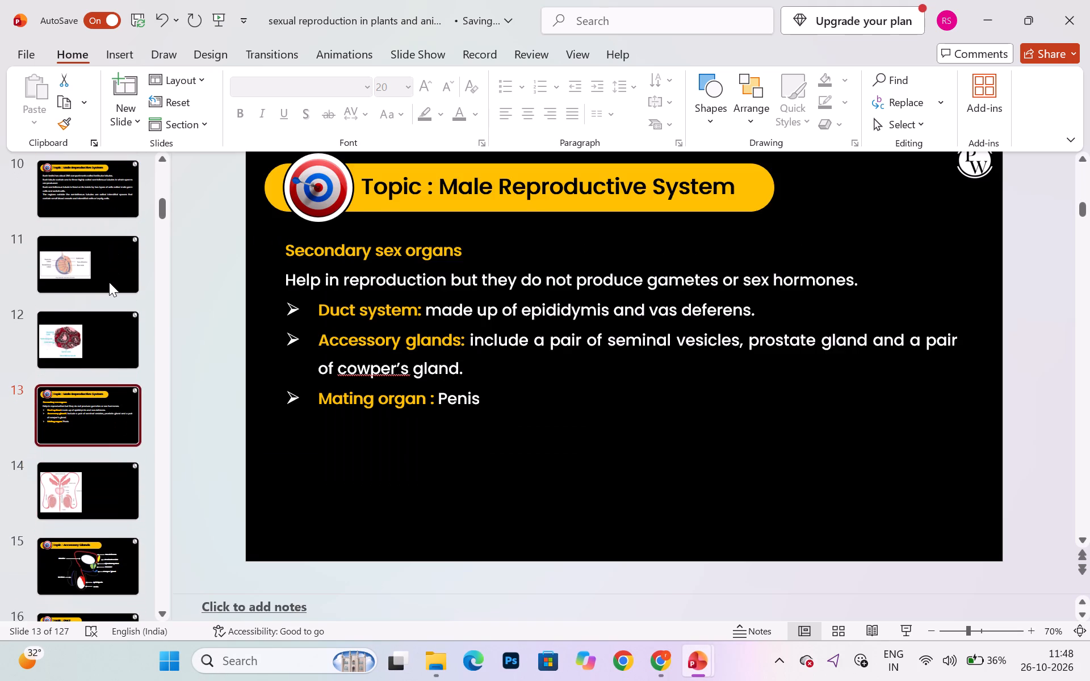
{"action": "key", "text": "Down"}
{"action": "key", "text": "Down"}
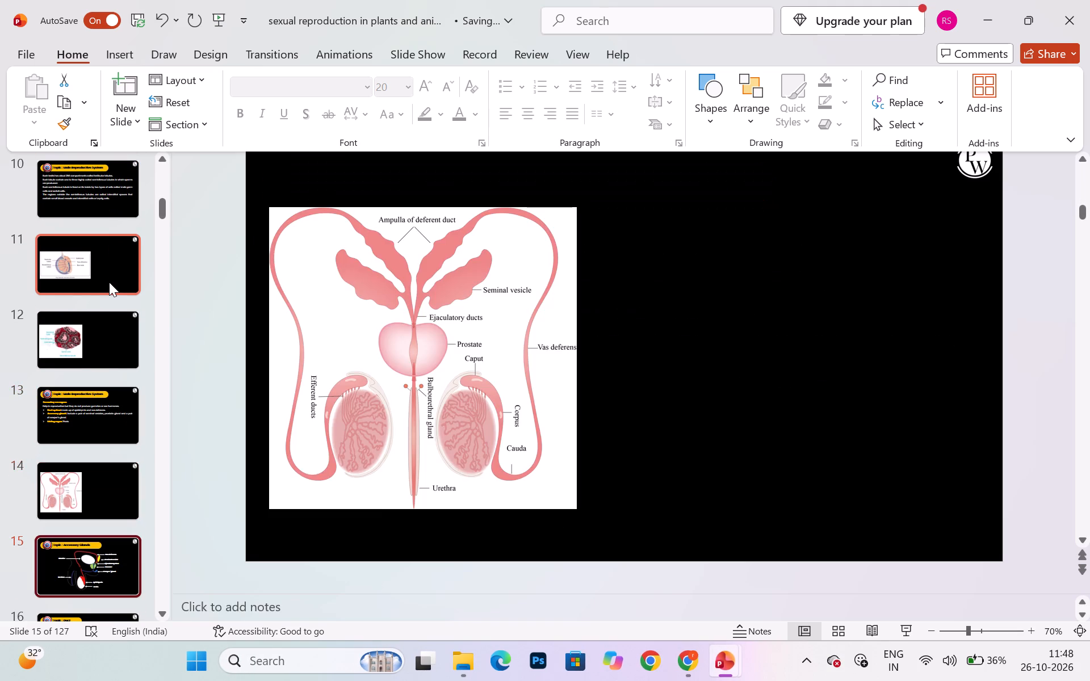
{"action": "key", "text": "Down"}
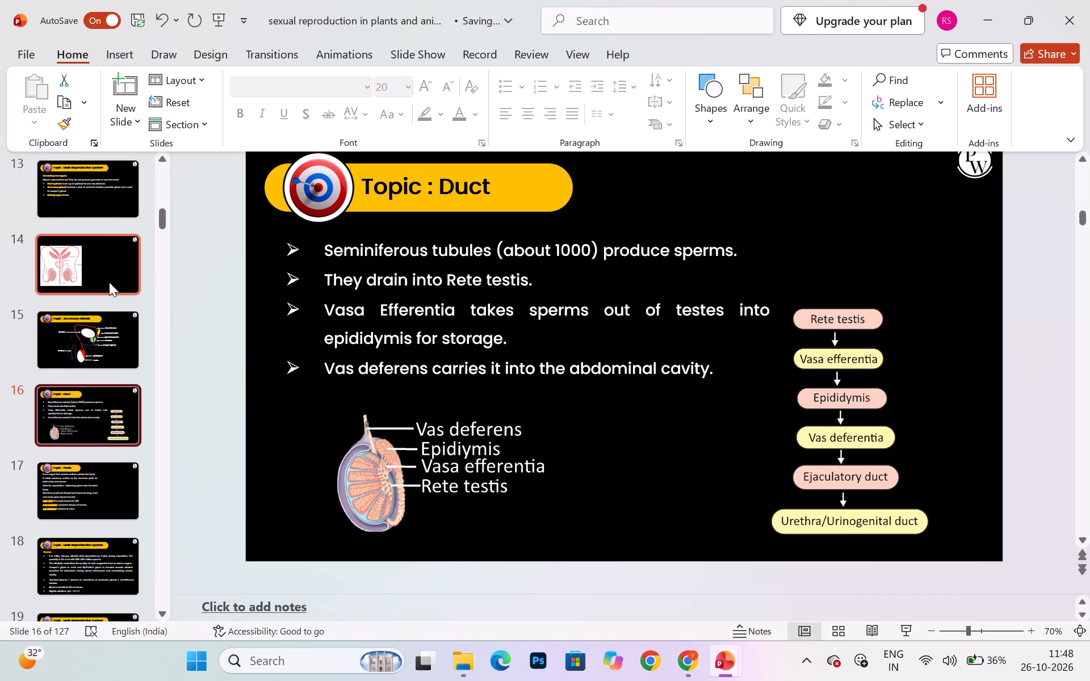
{"action": "key", "text": "Down"}
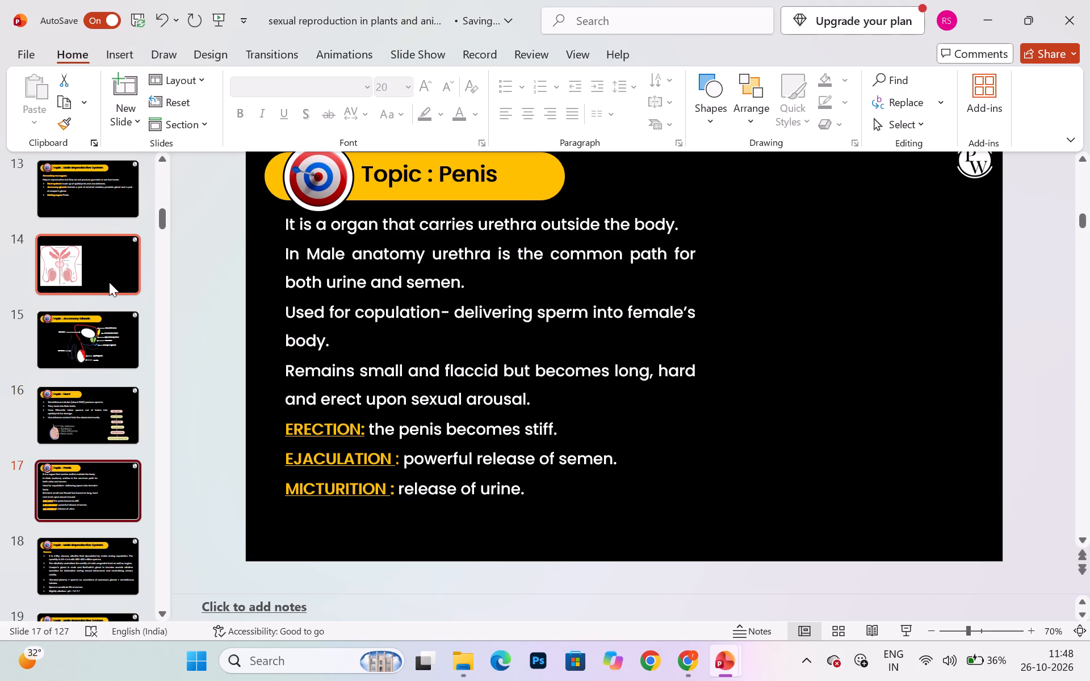
{"action": "key", "text": "Down"}
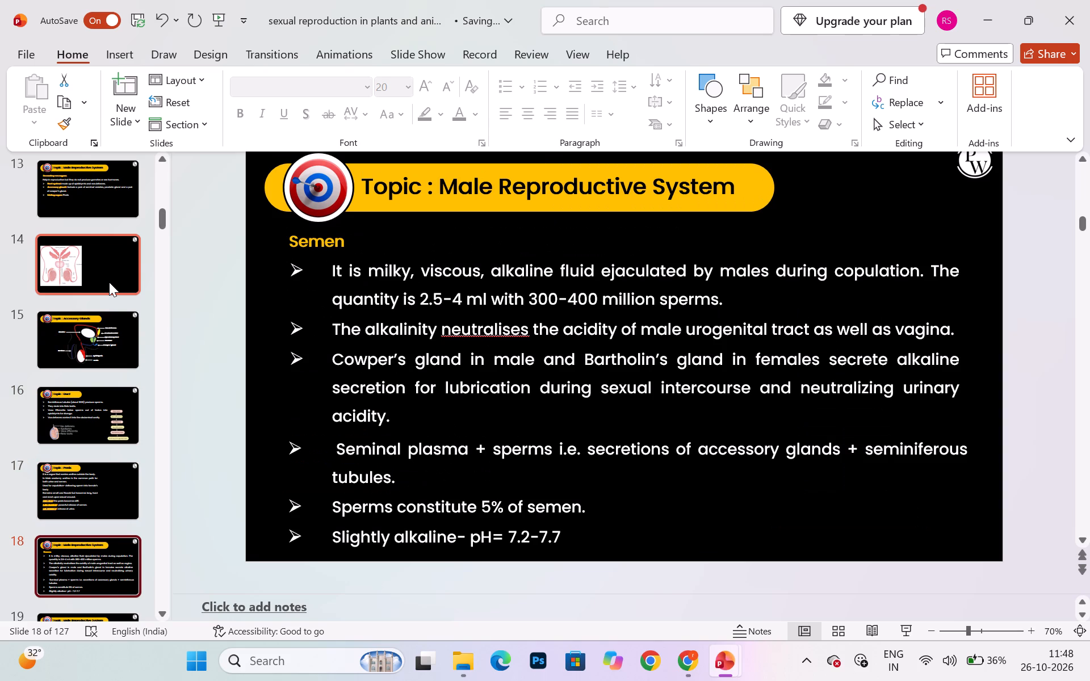
Continue reviewing the Male Reproductive System slides with the one on the sperm cell's structure.
{"action": "key", "text": "Down"}
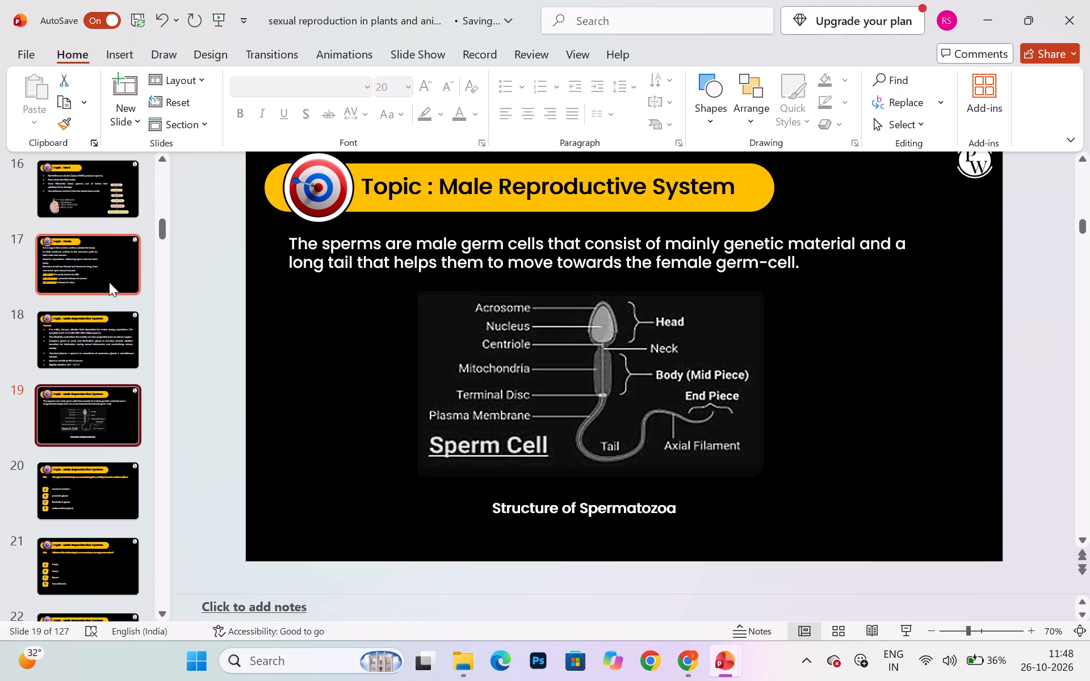
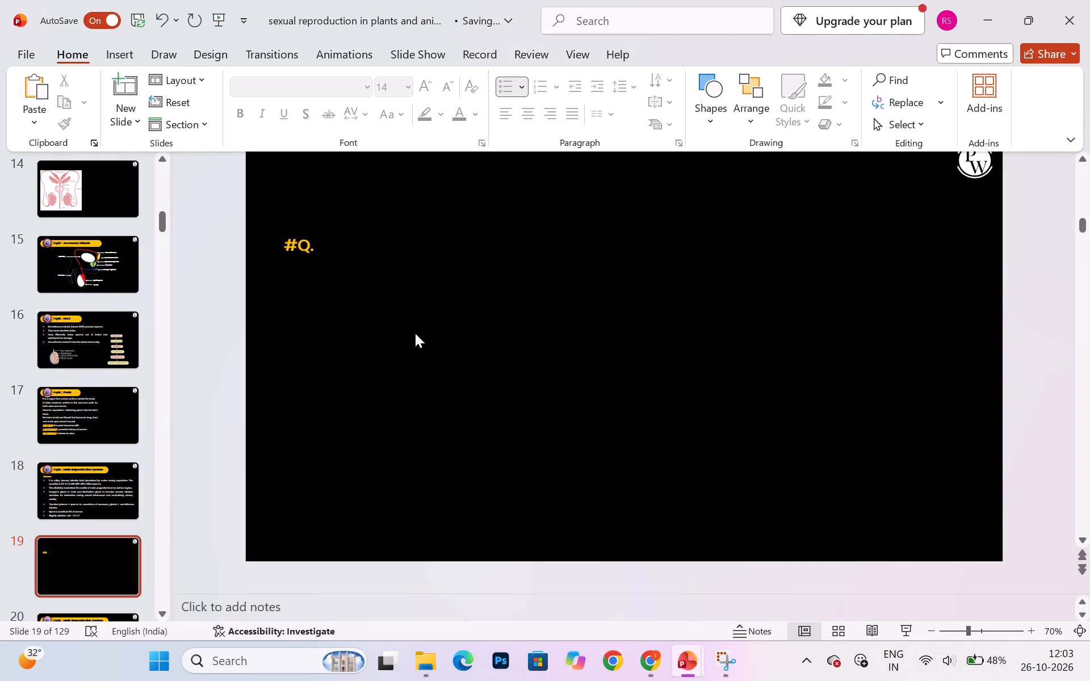
{"action": "left_click", "coordinate": [174, 79]}
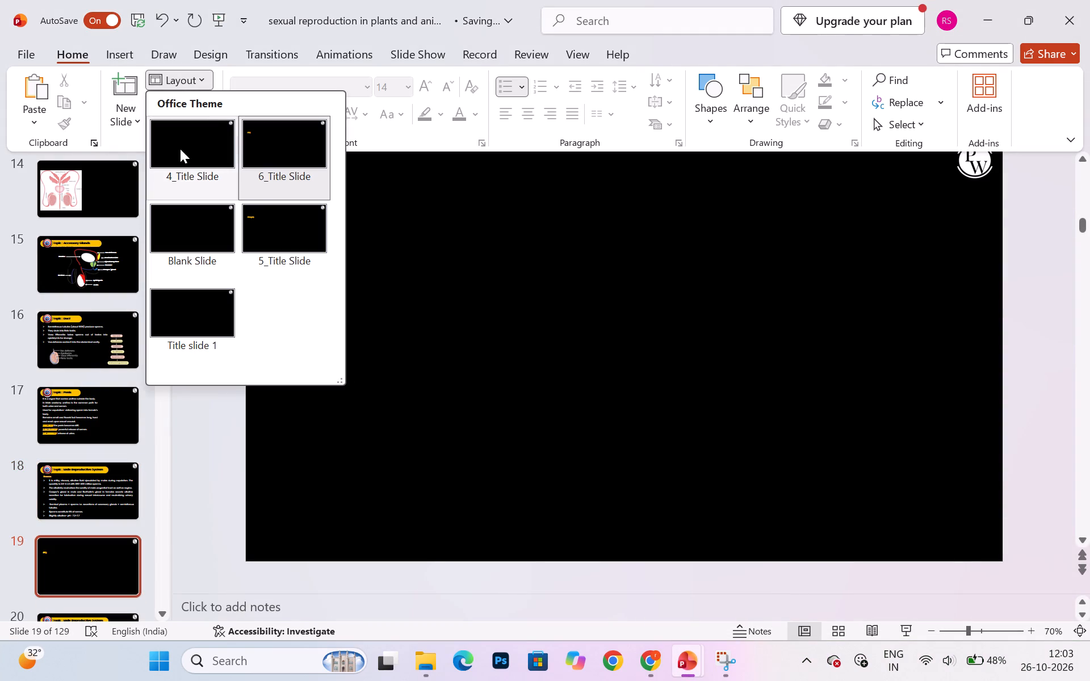
{"action": "left_click", "coordinate": [180, 149]}
{"action": "key", "text": "ctrl+v"}
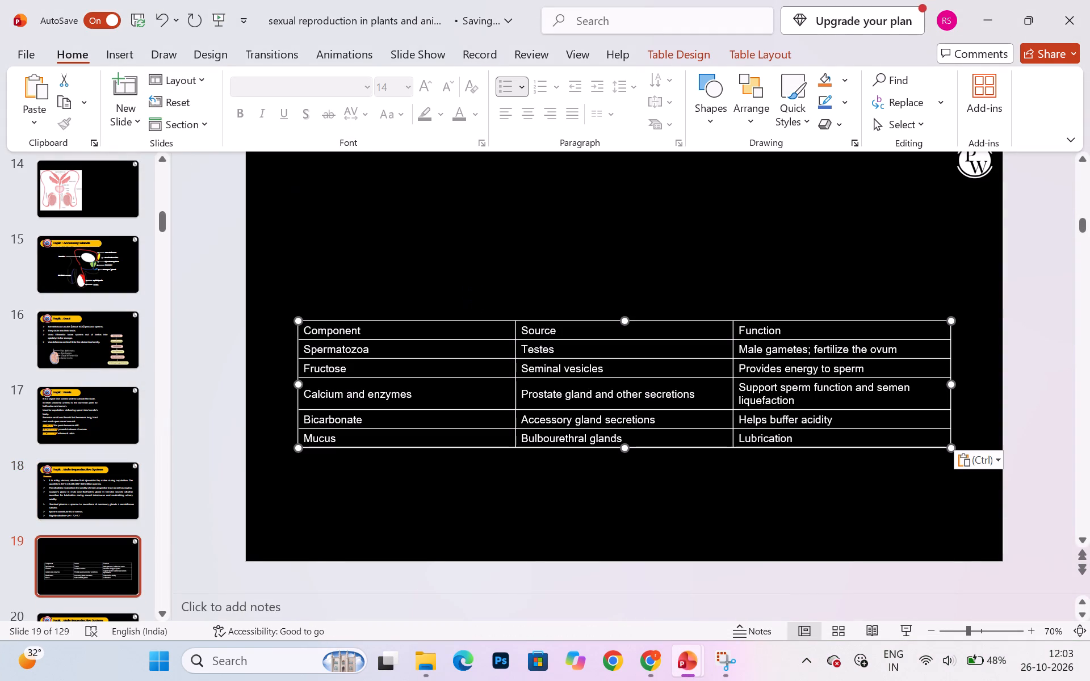
Stretch the composition table on slide 19 upward and downward so it fills most of the slide's height.
{"action": "left_click_drag", "start_coordinate": [622, 322], "coordinate": [622, 284]}
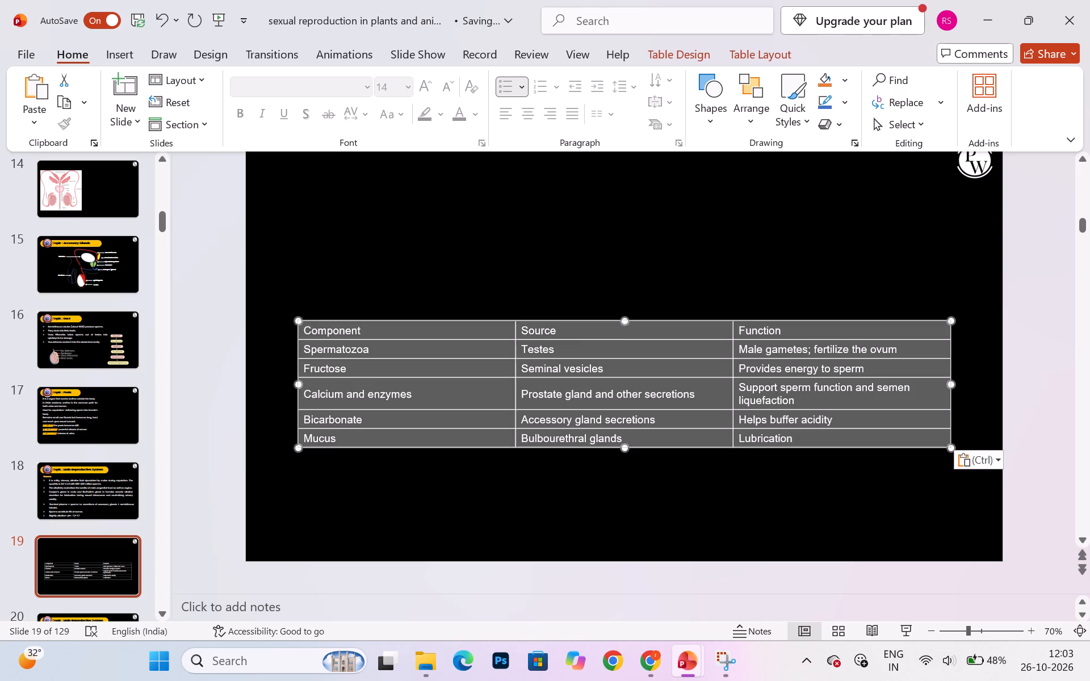
{"action": "left_click_drag", "start_coordinate": [622, 284], "coordinate": [622, 194]}
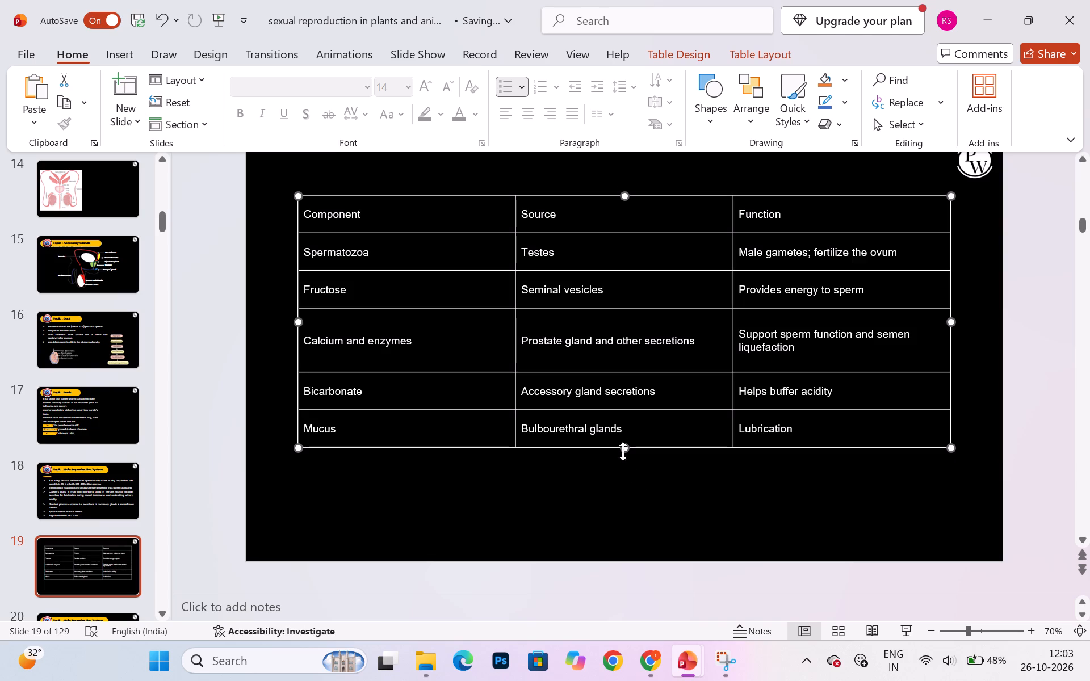
{"action": "left_click_drag", "start_coordinate": [624, 447], "coordinate": [638, 518]}
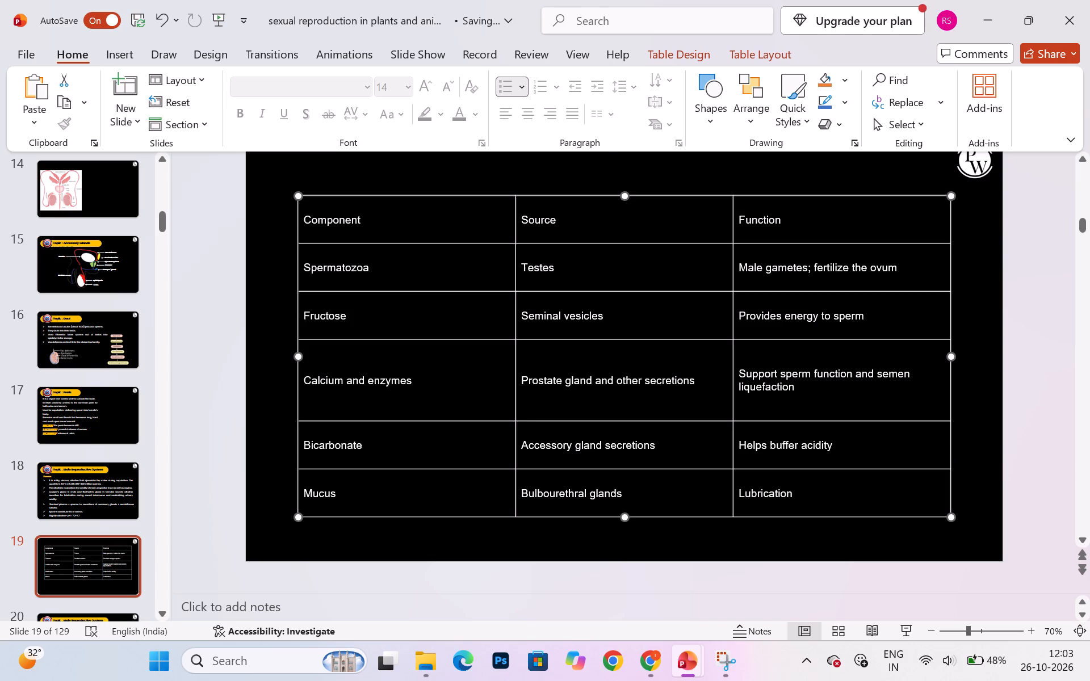
Format all text in the composition table at font size 20 and bold.
{"action": "key", "text": "ctrl+a"}
{"action": "key", "text": "ctrl+a"}
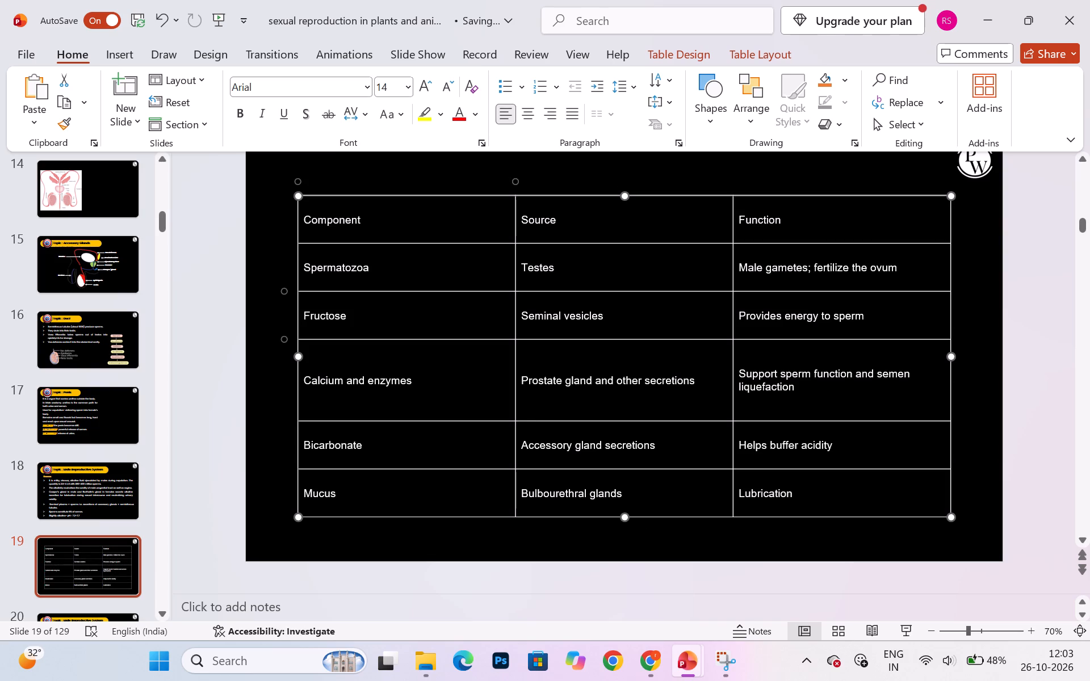
{"action": "left_click", "coordinate": [397, 305]}
{"action": "key", "text": "ctrl+a"}
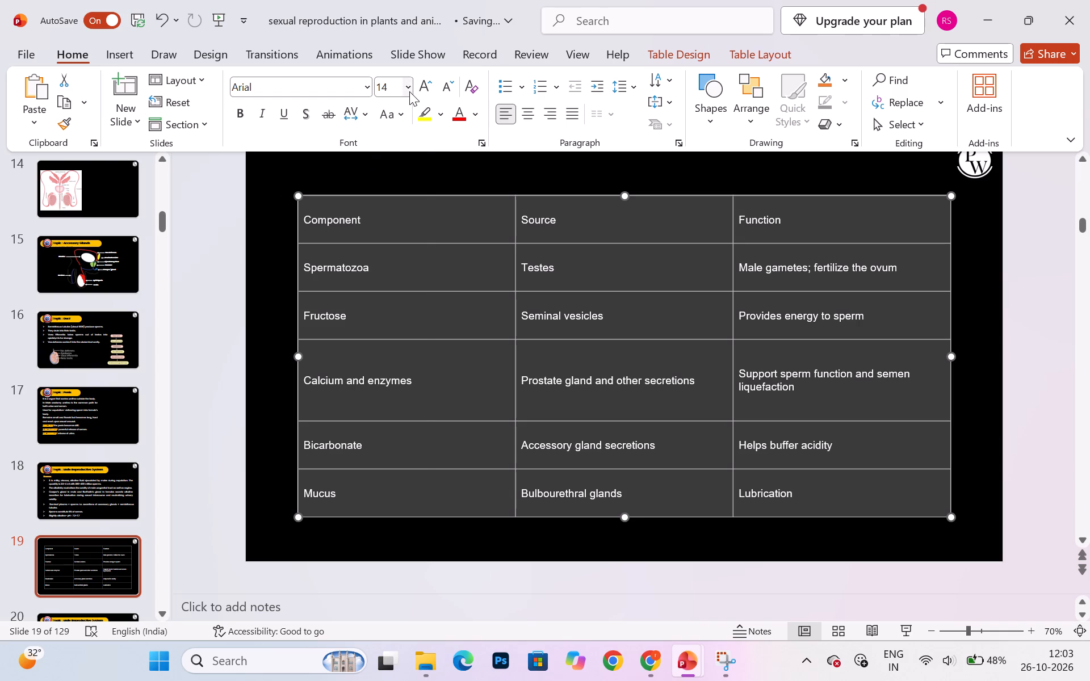
{"action": "left_click", "coordinate": [409, 91]}
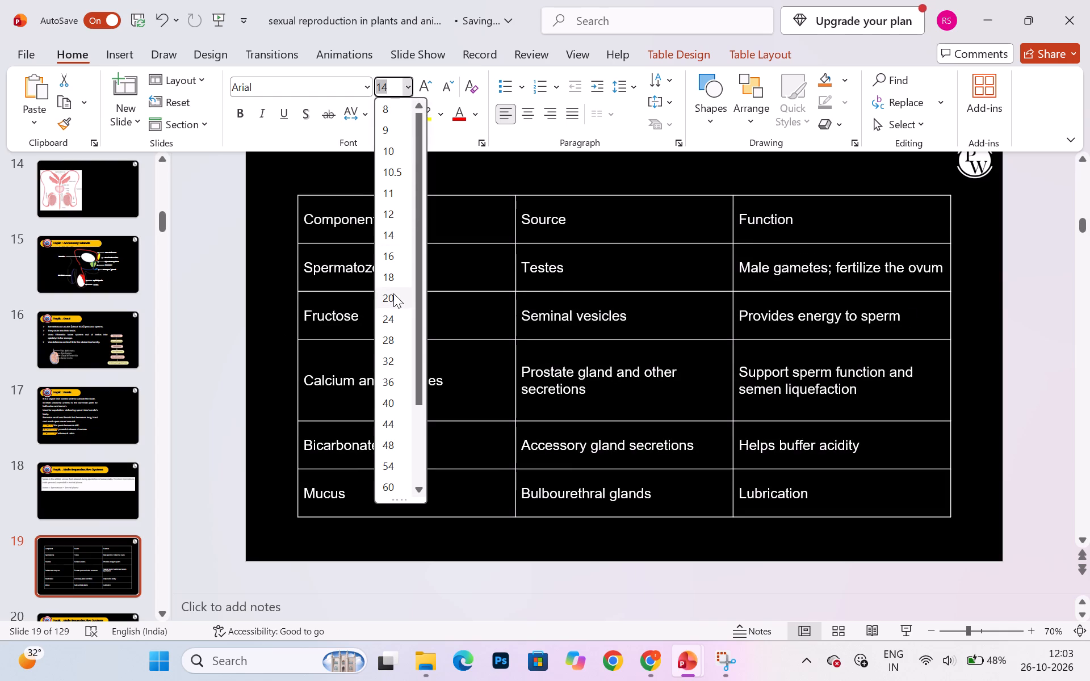
{"action": "left_click", "coordinate": [393, 296]}
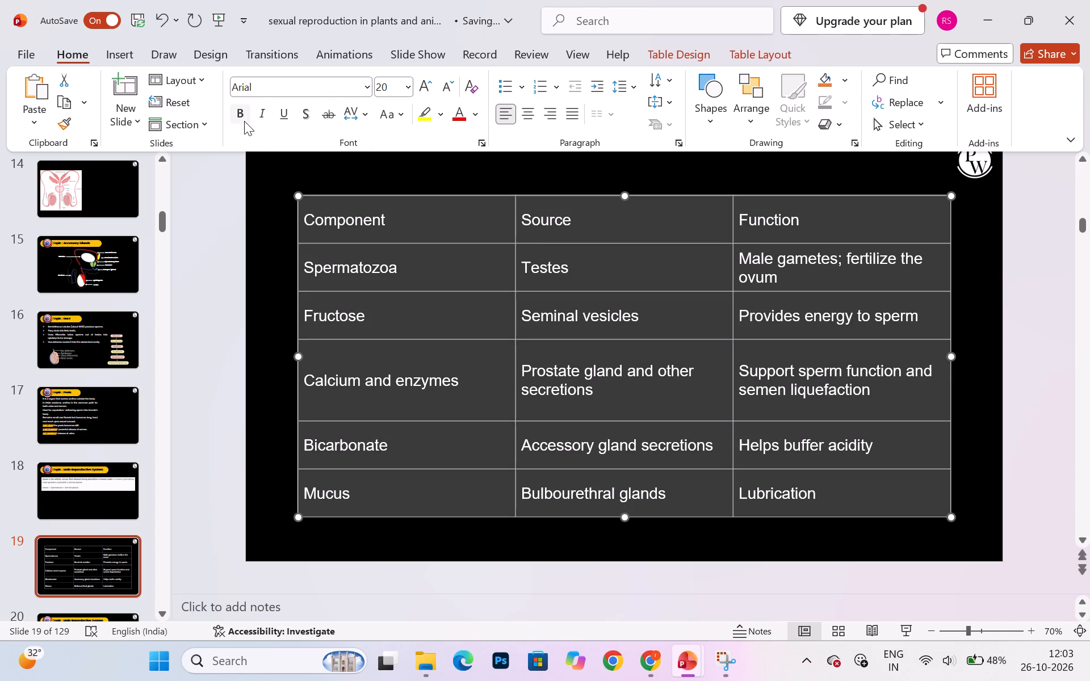
{"action": "left_click", "coordinate": [242, 114]}
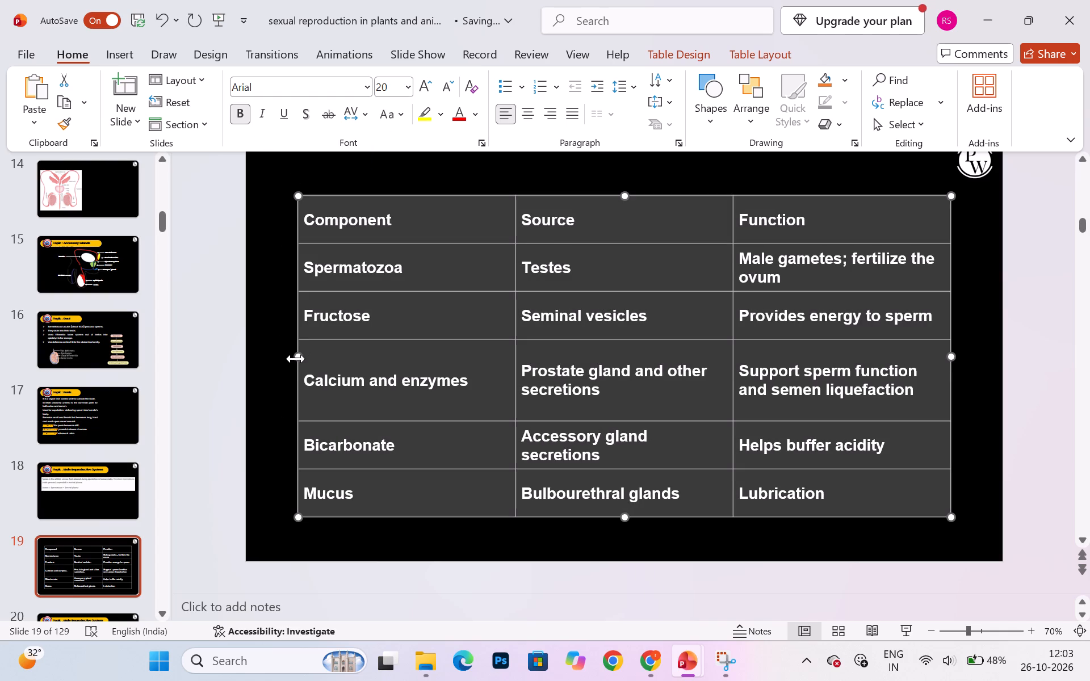
Fit the table to nearly the full slide width, narrowing the Component column and widening Function, and nudge it slightly upward.
{"action": "left_click_drag", "start_coordinate": [296, 359], "coordinate": [266, 359]}
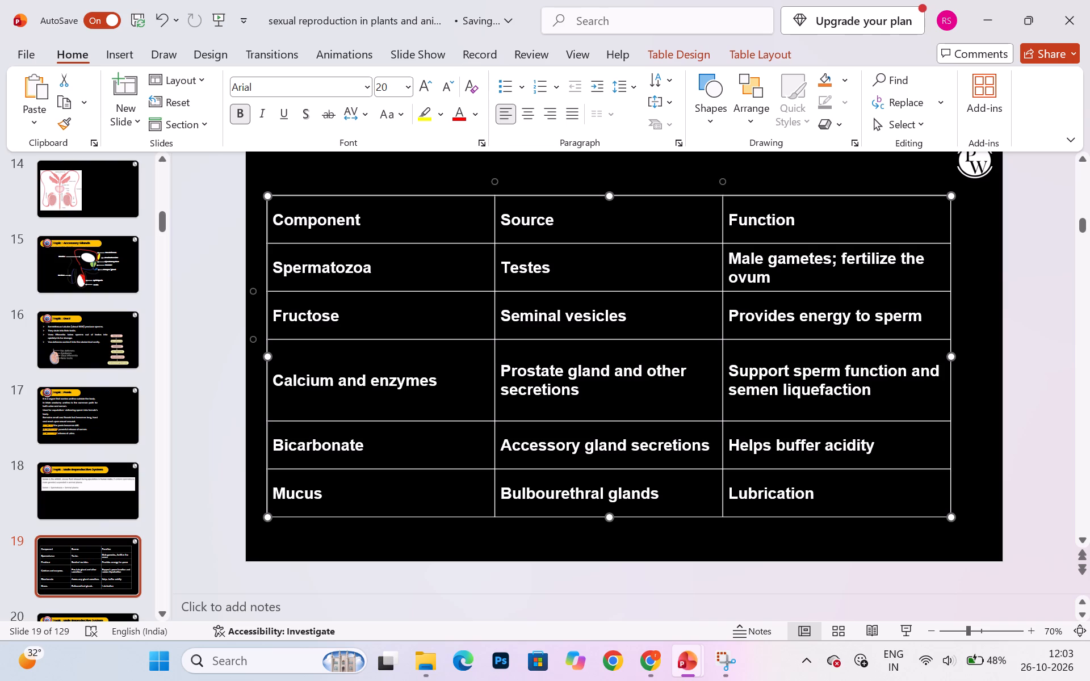
{"action": "left_click_drag", "start_coordinate": [494, 334], "coordinate": [469, 340]}
{"action": "left_click_drag", "start_coordinate": [469, 340], "coordinate": [454, 340]}
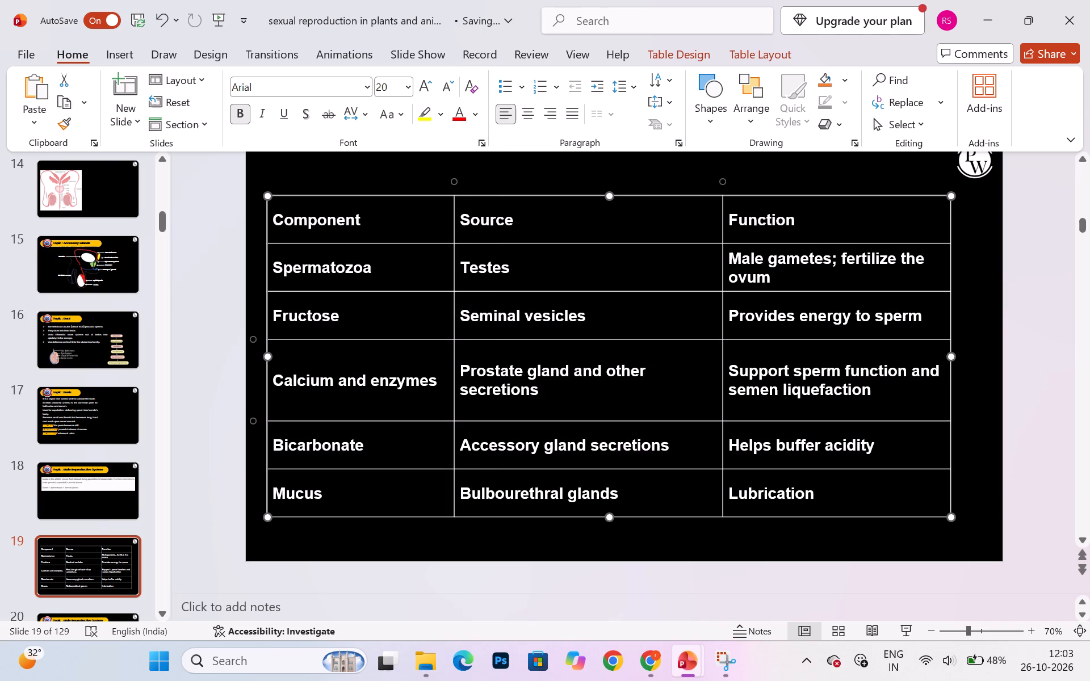
{"action": "left_click_drag", "start_coordinate": [719, 344], "coordinate": [681, 352]}
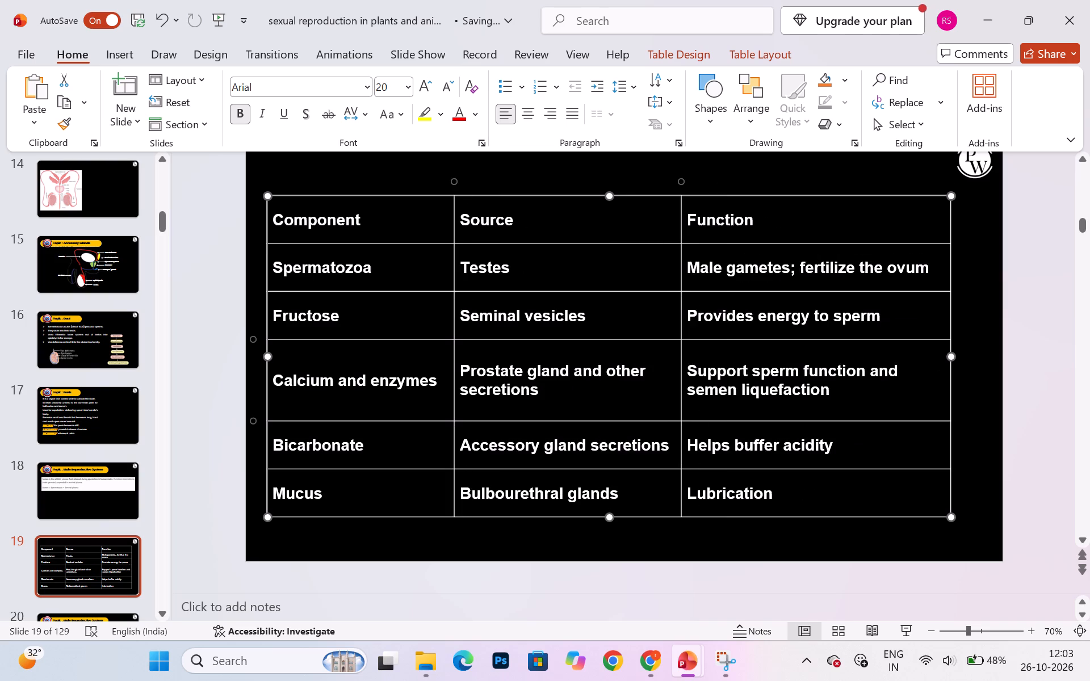
{"action": "left_click_drag", "start_coordinate": [952, 516], "coordinate": [969, 529]}
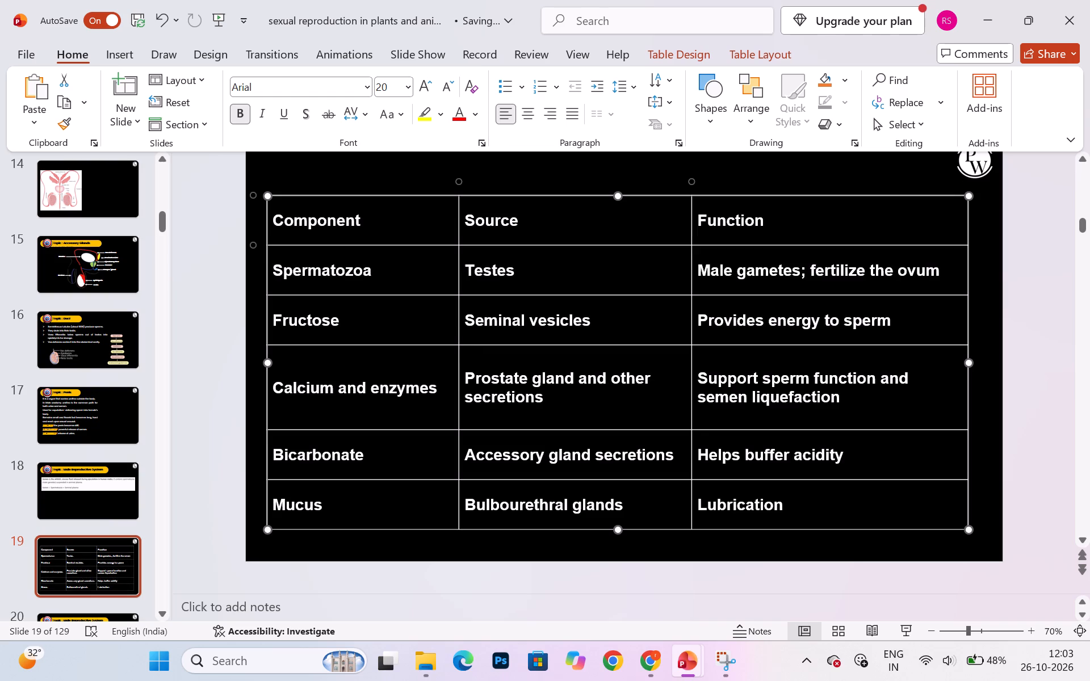
{"action": "left_click_drag", "start_coordinate": [634, 195], "coordinate": [631, 183]}
{"action": "left_click", "coordinate": [211, 355]}
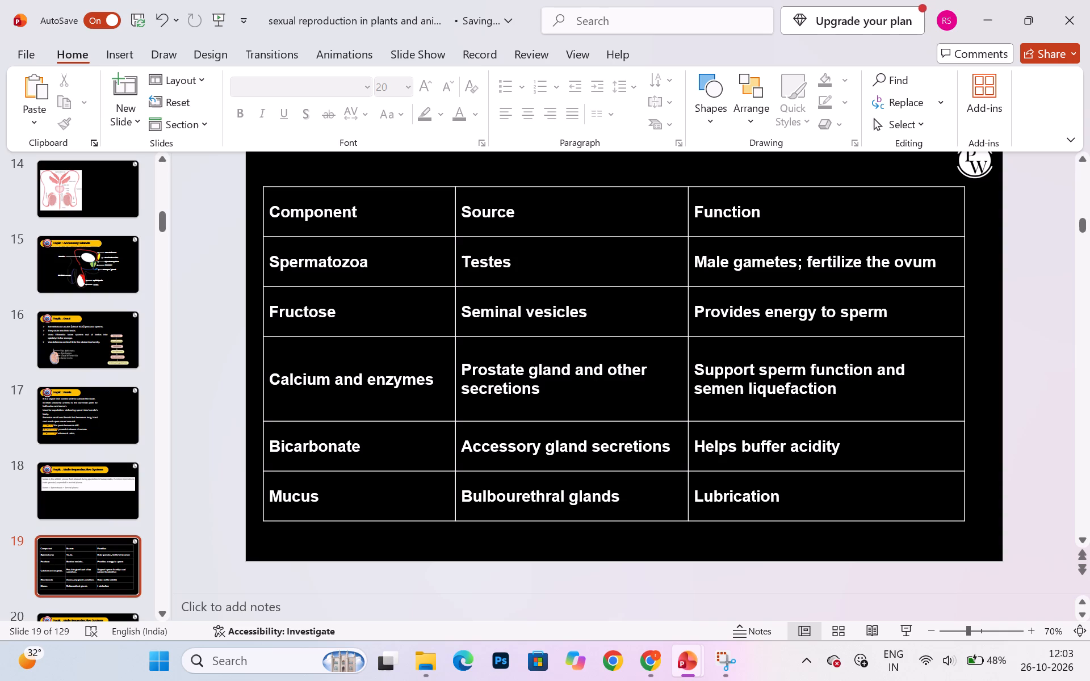
In the ChatGPT notes, capture a screen snip of the "1. Seminal vesicles" heading with its three bullet points and copy it.
{"action": "left_click", "coordinate": [647, 650]}
{"action": "left_click", "coordinate": [610, 402]}
{"action": "scroll", "coordinate": [610, 402], "scroll_direction": "down", "scroll_amount": 1}
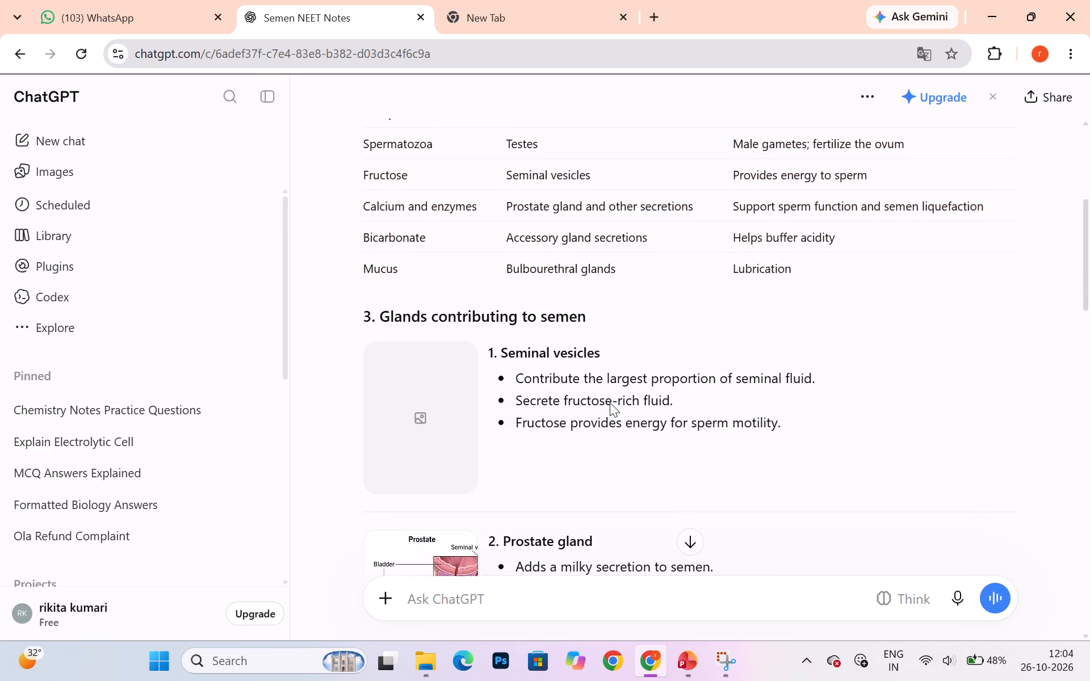
{"action": "scroll", "coordinate": [610, 402], "scroll_direction": "down", "scroll_amount": 1}
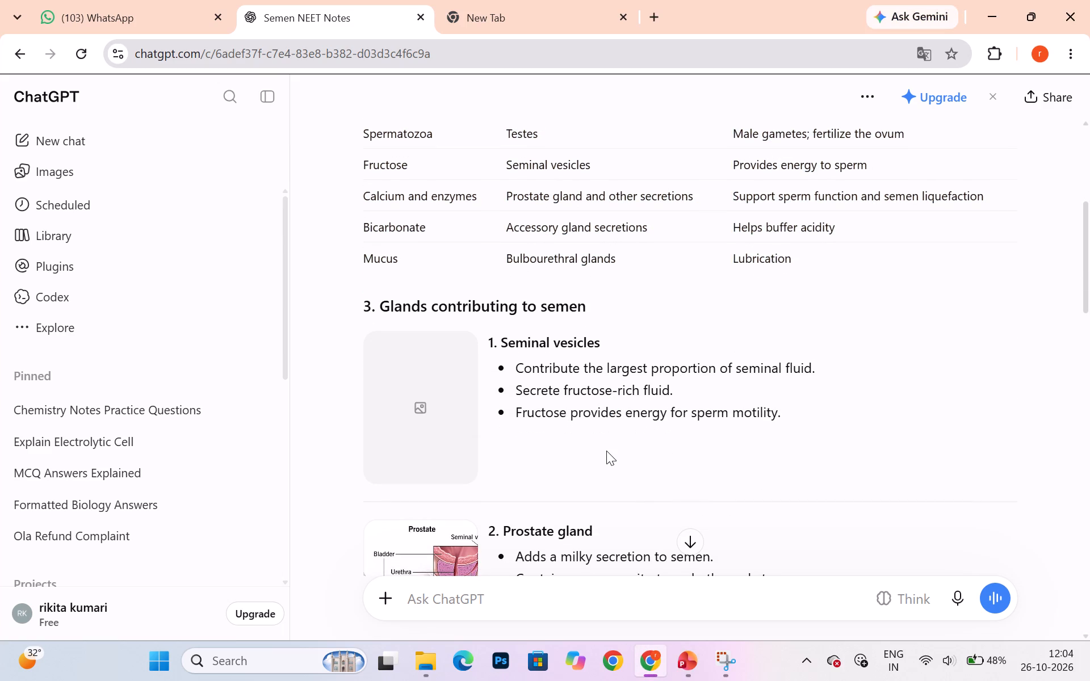
{"action": "scroll", "coordinate": [599, 432], "scroll_direction": "down", "scroll_amount": 1}
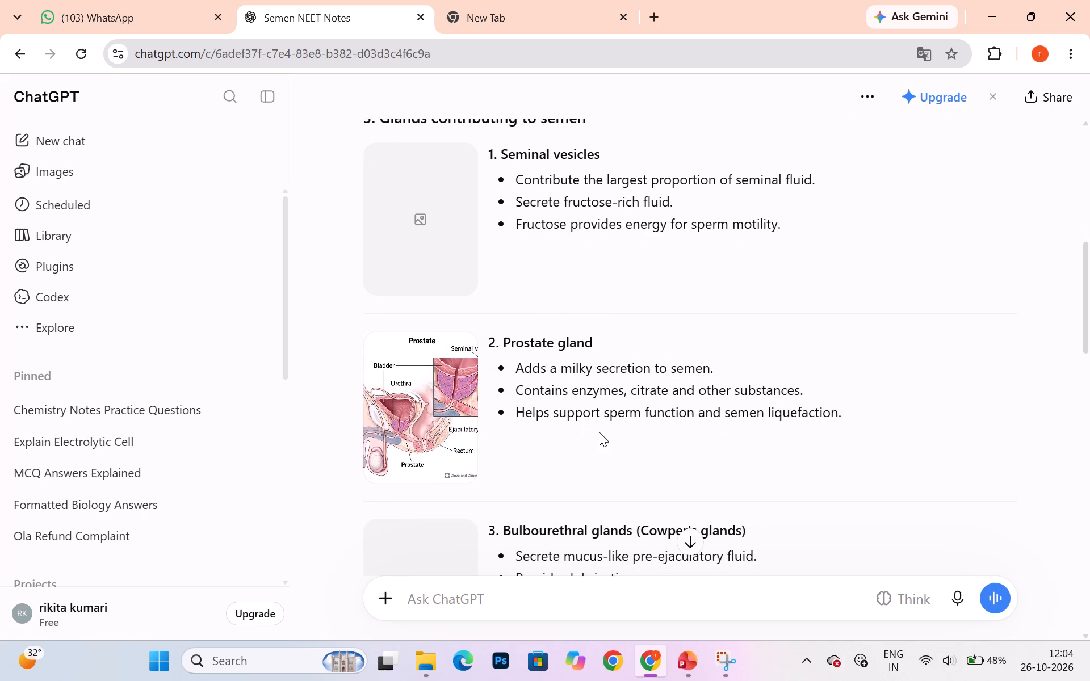
{"action": "scroll", "coordinate": [599, 432], "scroll_direction": "down", "scroll_amount": 1}
{"action": "scroll", "coordinate": [599, 432], "scroll_direction": "up", "scroll_amount": 1}
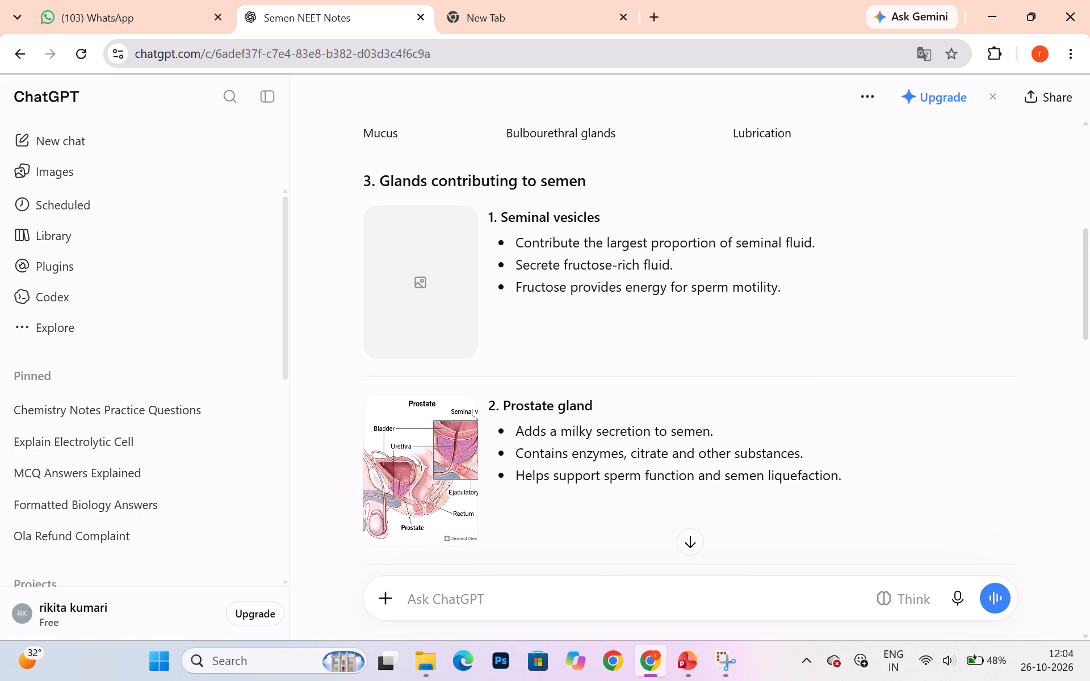
{"action": "key", "text": "Print"}
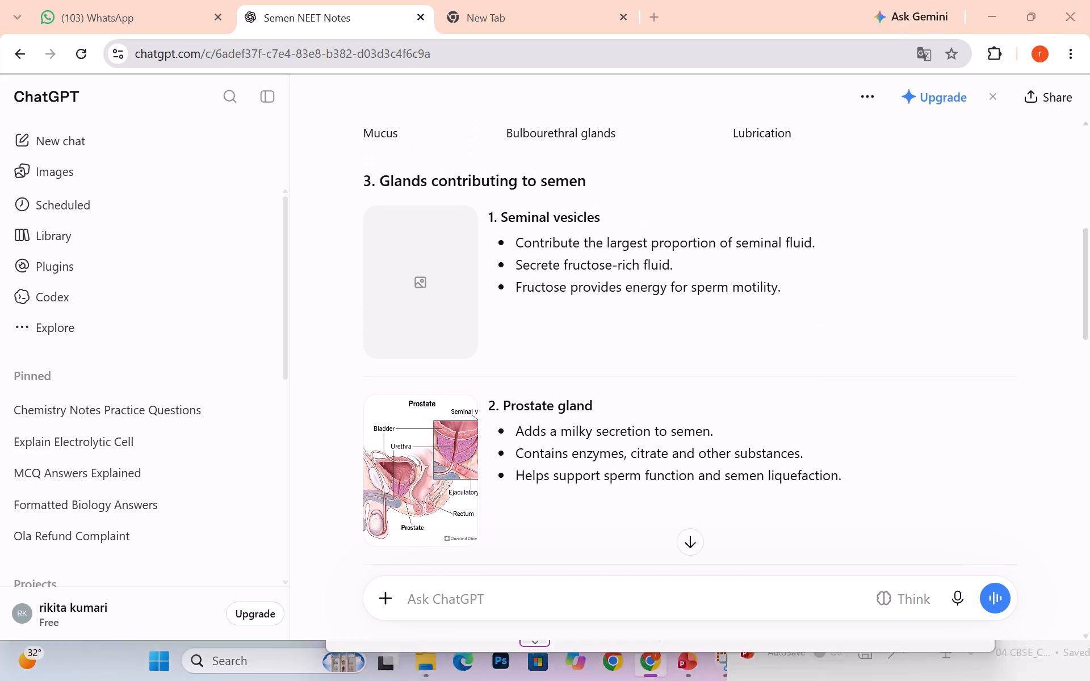
{"action": "left_click_drag", "start_coordinate": [484, 204], "coordinate": [826, 315]}
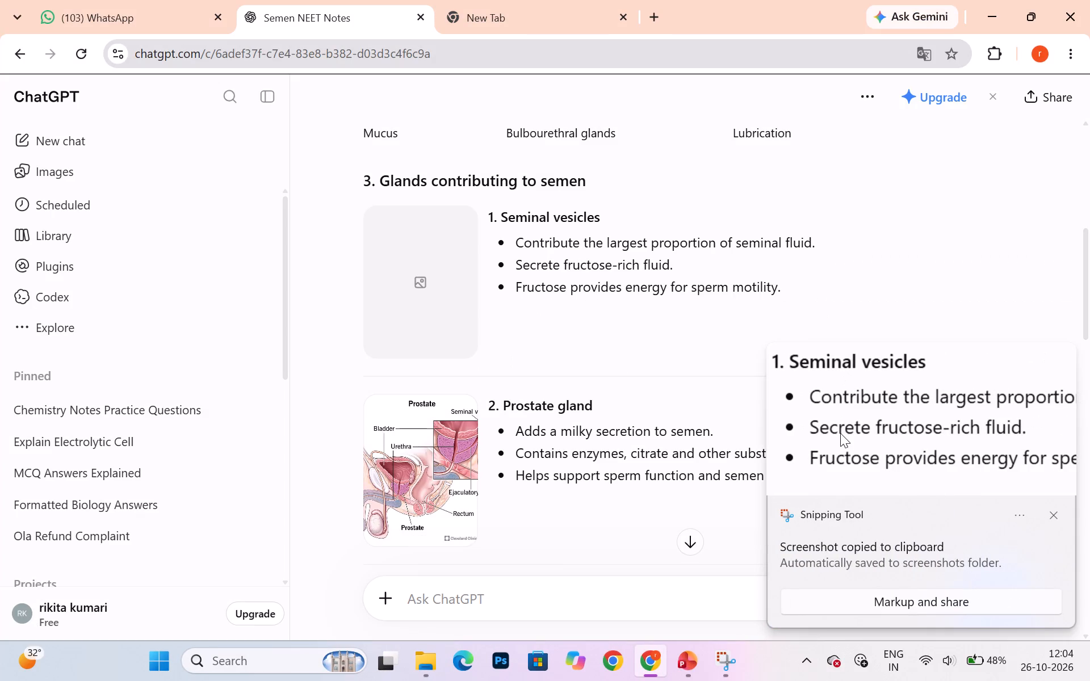
{"action": "left_click", "coordinate": [840, 433]}
{"action": "right_click", "coordinate": [632, 407]}
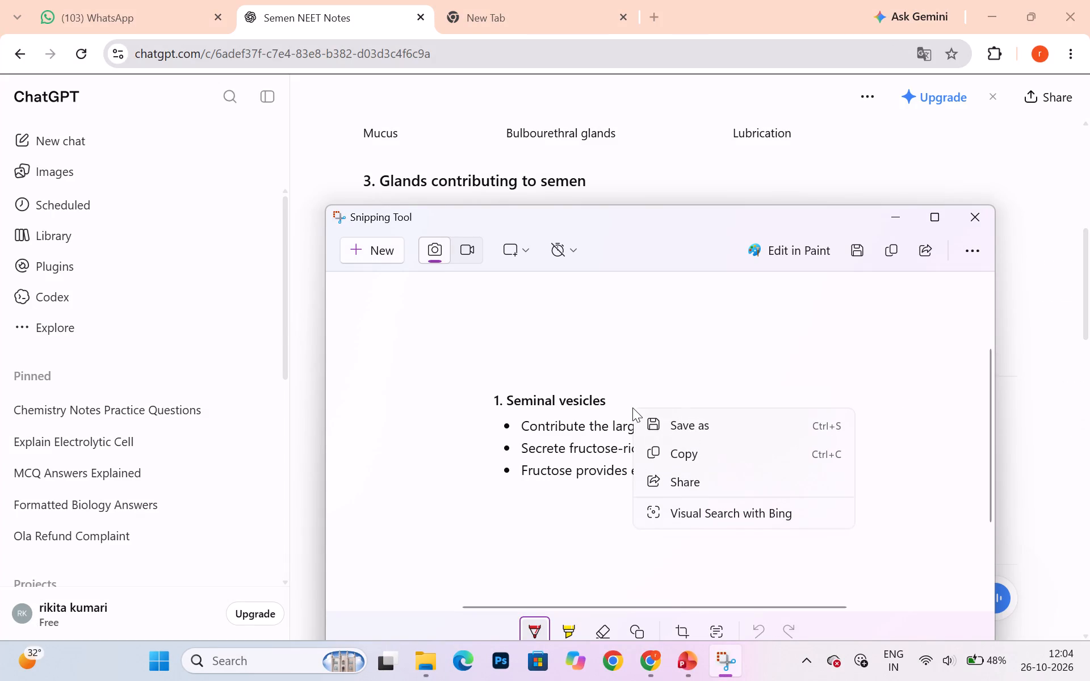
{"action": "left_click", "coordinate": [663, 452]}
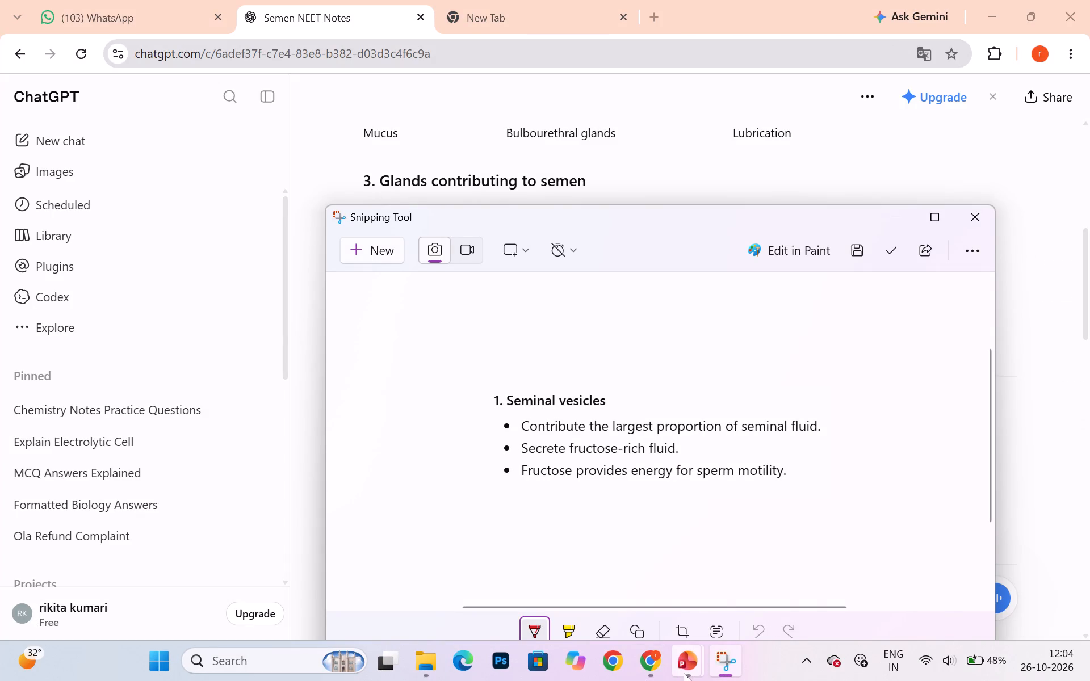
Switch to the PowerPoint biology presentation, add a slide after slide 19, and give it the plain black layout without the #Q. text.
{"action": "left_click", "coordinate": [840, 581]}
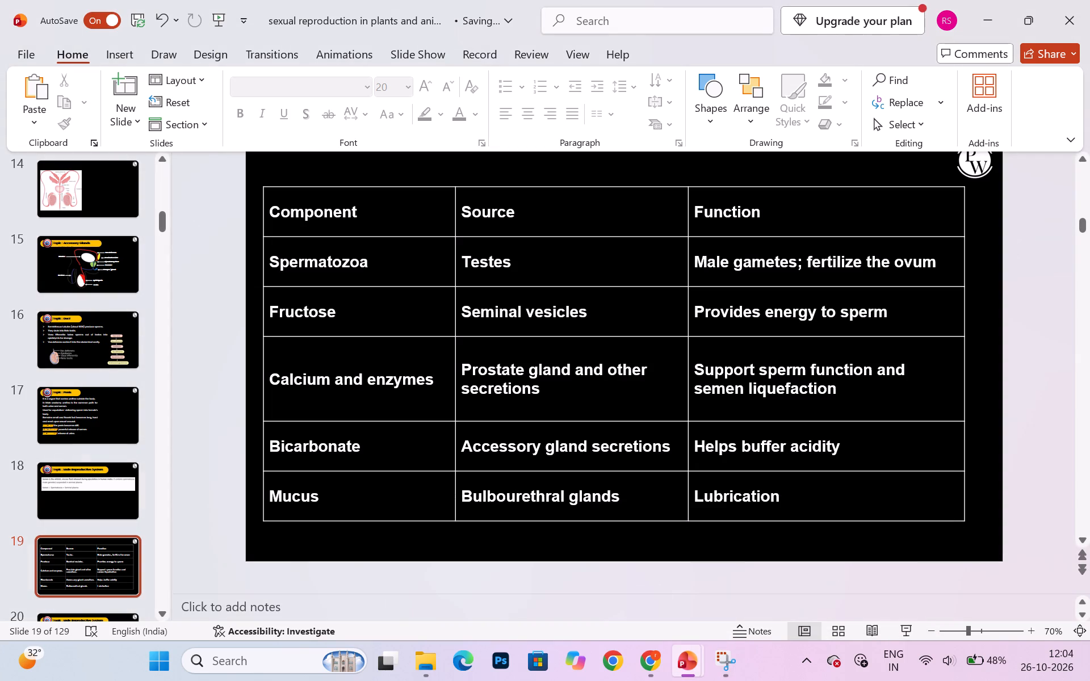
{"action": "left_click", "coordinate": [128, 85]}
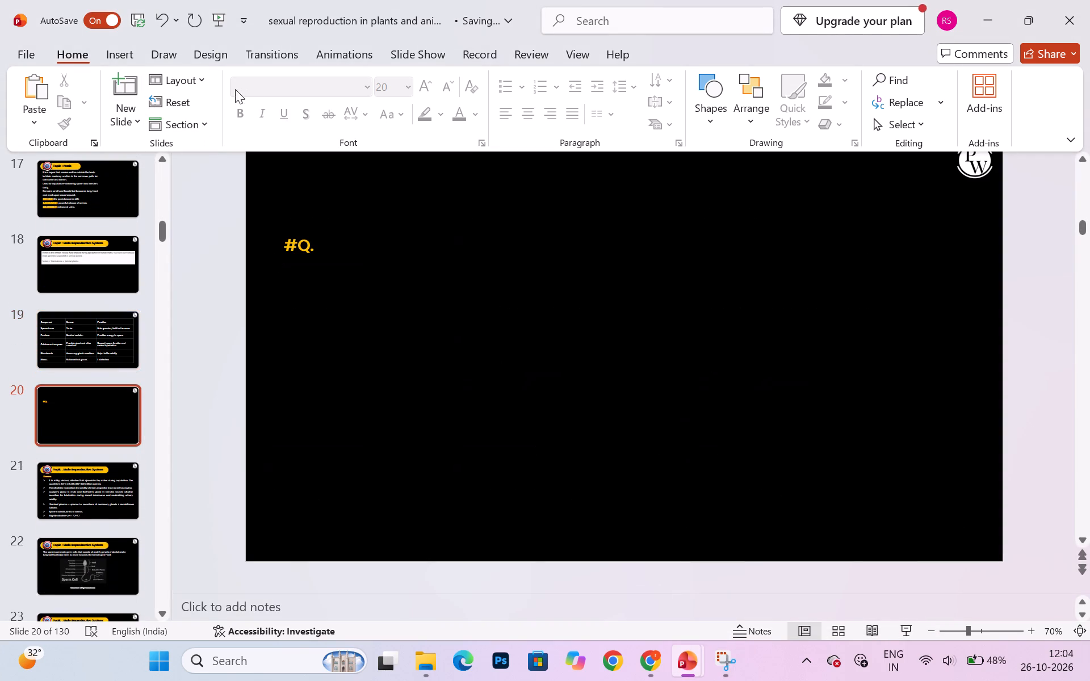
{"action": "left_click", "coordinate": [162, 79]}
{"action": "left_click", "coordinate": [171, 121]}
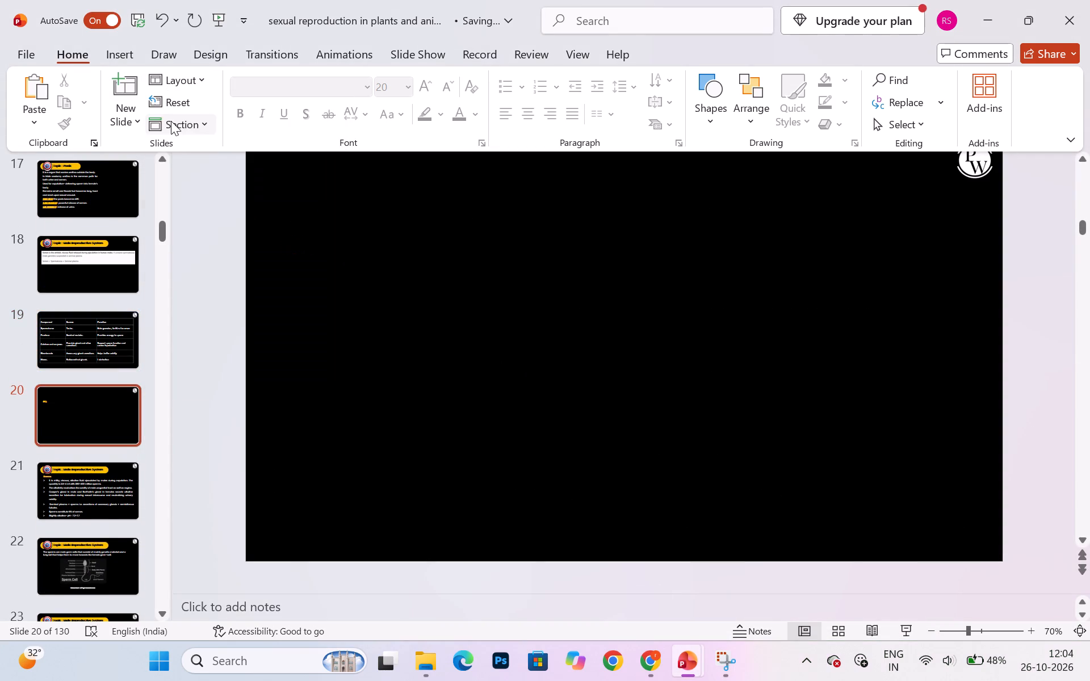
Paste the seminal vesicles snip on slide 20, enlarge it to about 6.12 × 18.78 cm, and place it in the slide's upper-left area.
{"action": "key", "text": "ctrl+v"}
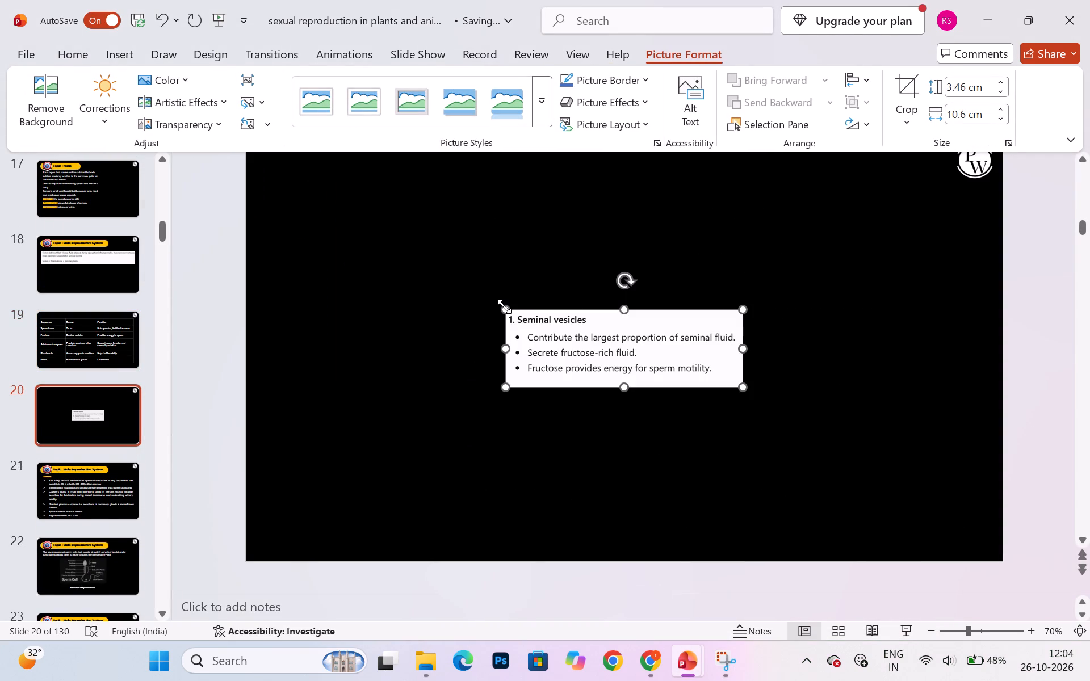
{"action": "left_click_drag", "start_coordinate": [504, 306], "coordinate": [412, 250]}
{"action": "left_click_drag", "start_coordinate": [445, 325], "coordinate": [397, 253]}
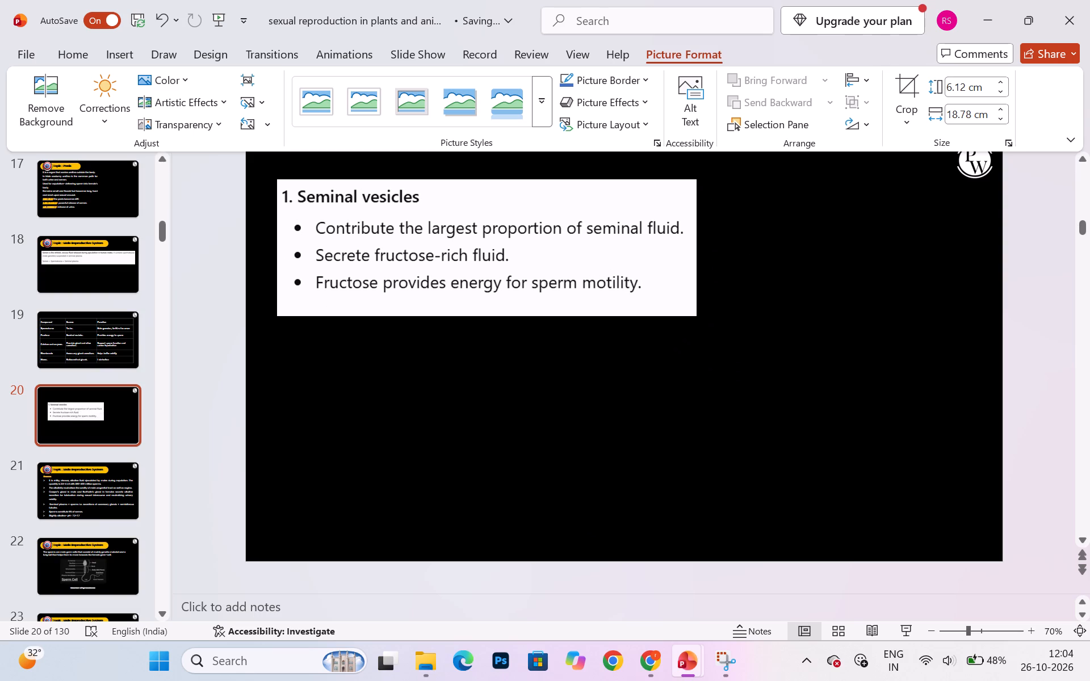
{"action": "left_click_drag", "start_coordinate": [397, 253], "coordinate": [380, 247]}
{"action": "left_click", "coordinate": [556, 522]}
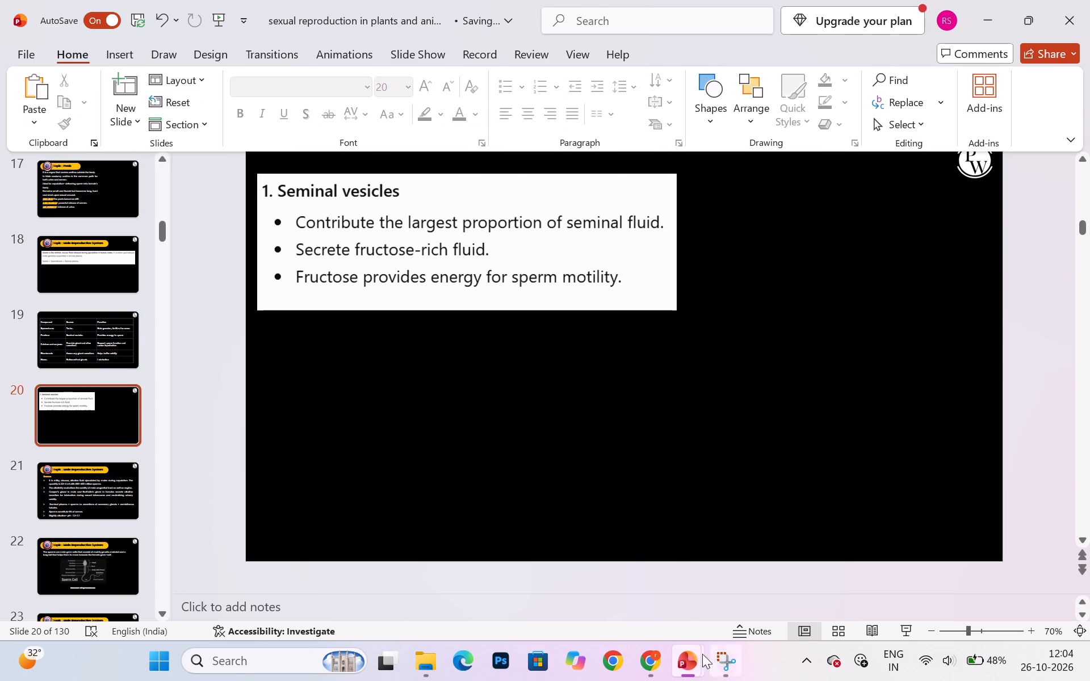
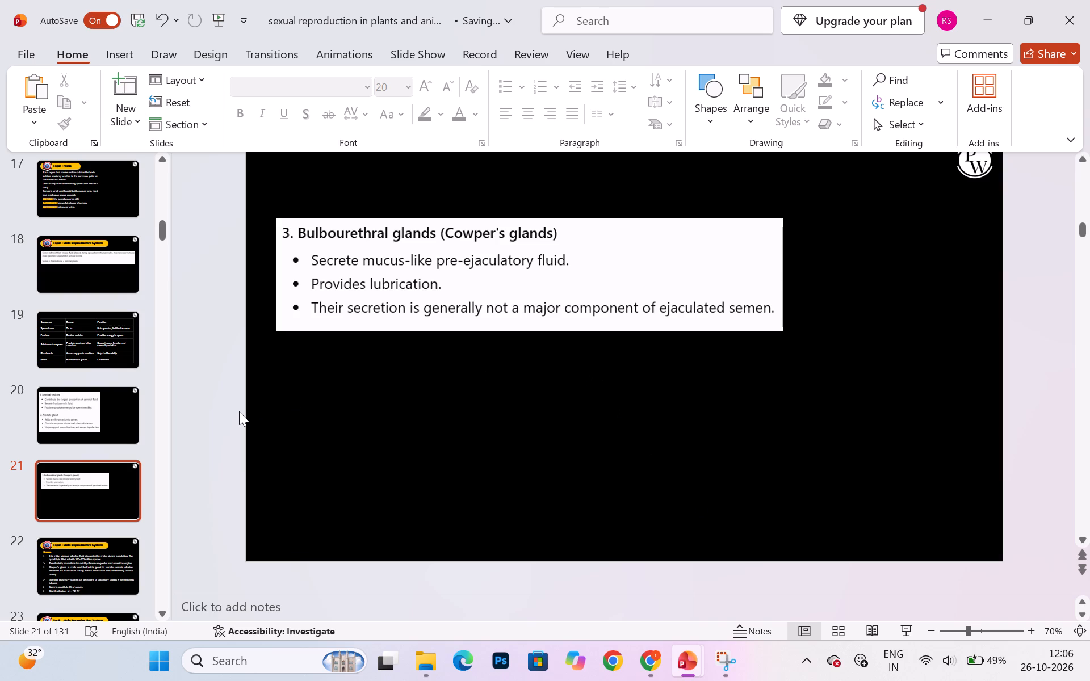
Review slides 22 to 27, covering the semen notes, sperm structure and the male reproductive system practice questions.
{"action": "key", "text": "Down"}
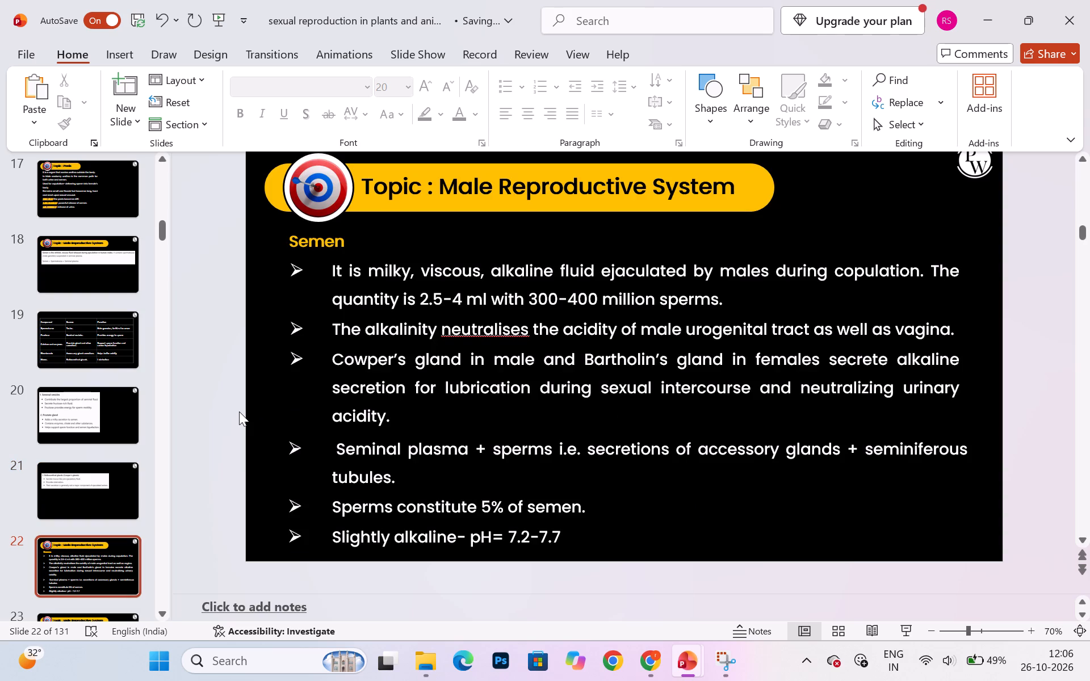
{"action": "key", "text": "Down"}
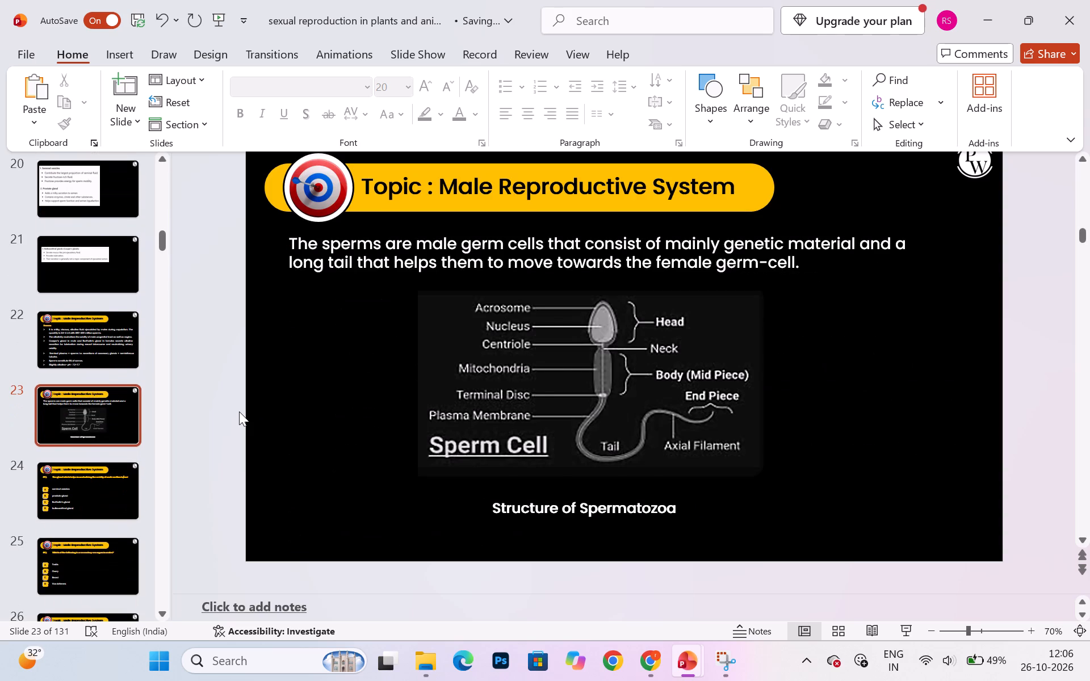
{"action": "key", "text": "Up"}
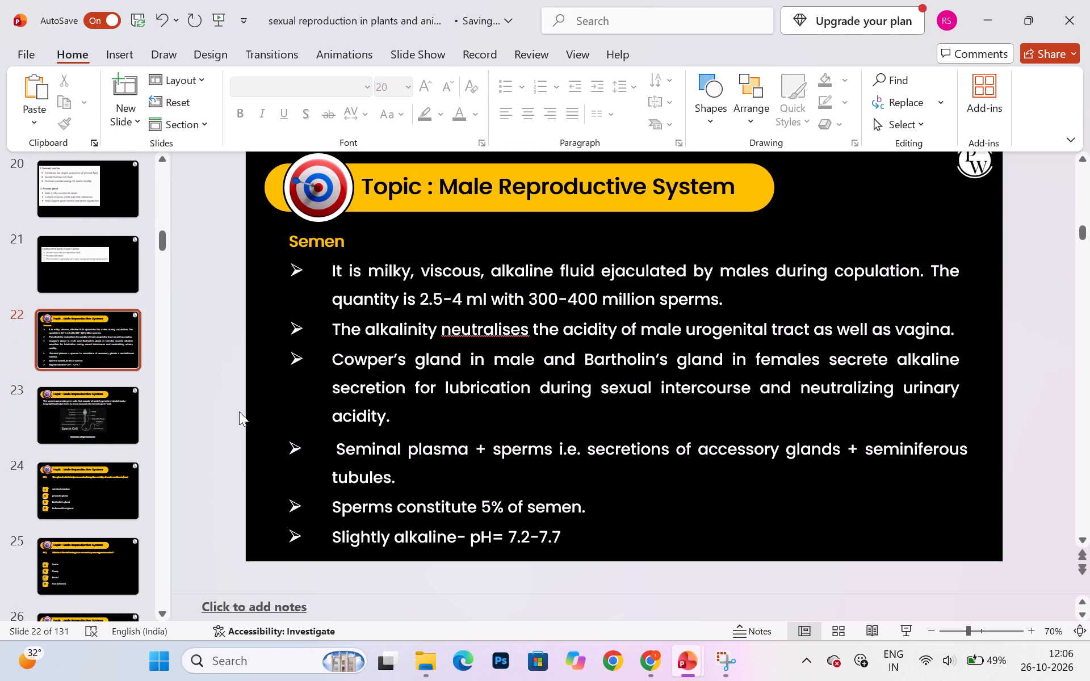
{"action": "key", "text": "Down"}
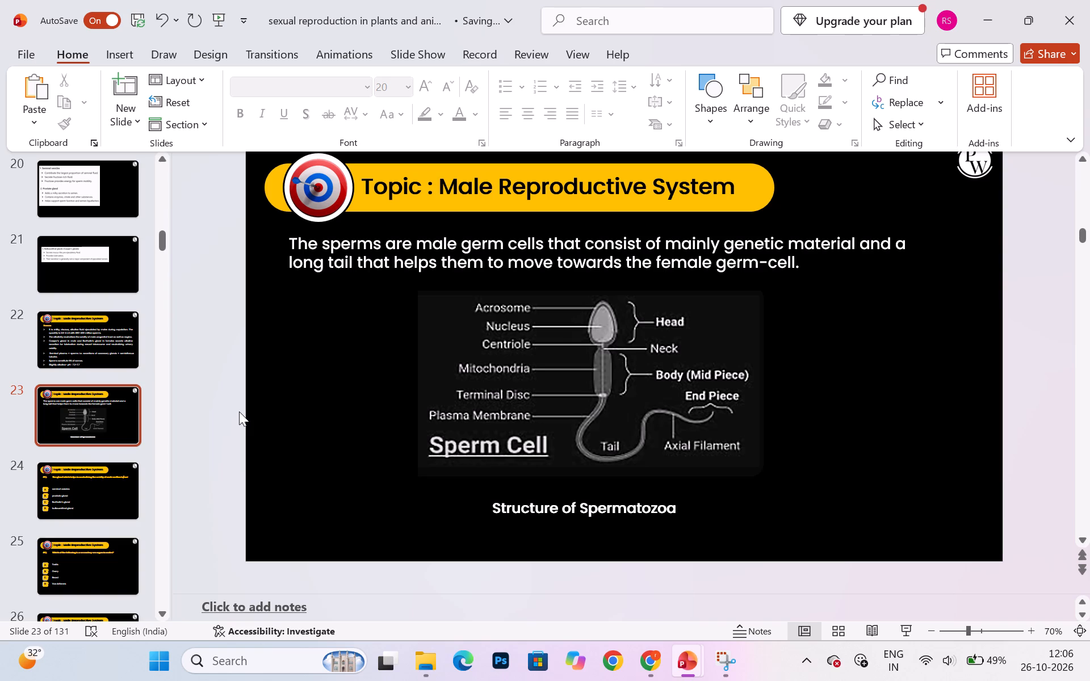
{"action": "key", "text": "Down"}
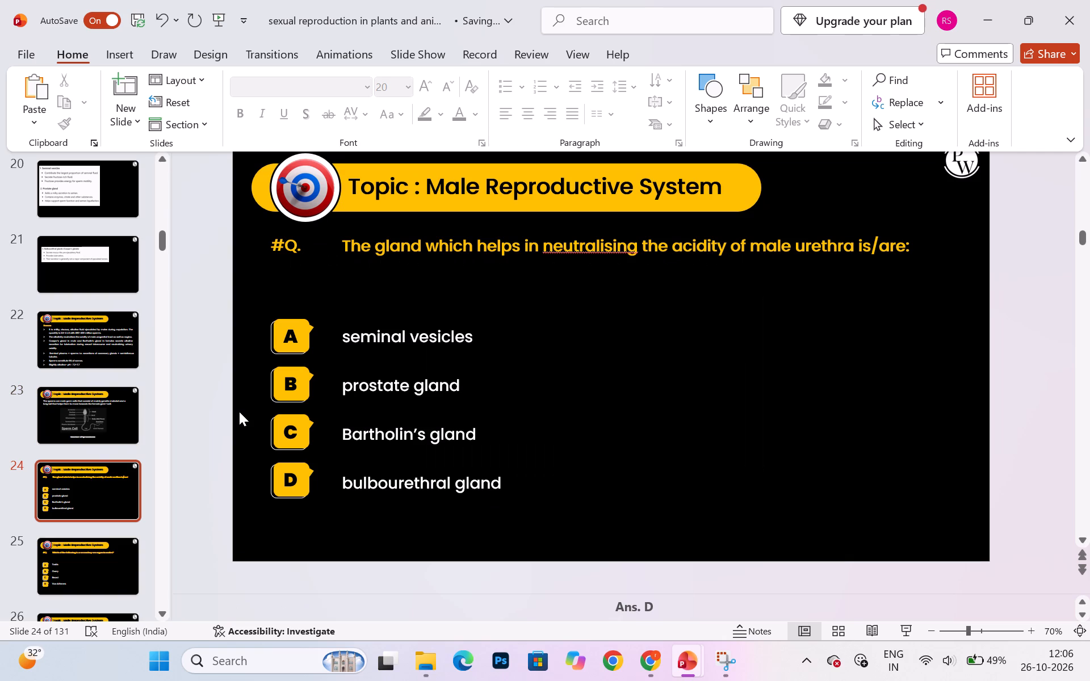
{"action": "key", "text": "Down"}
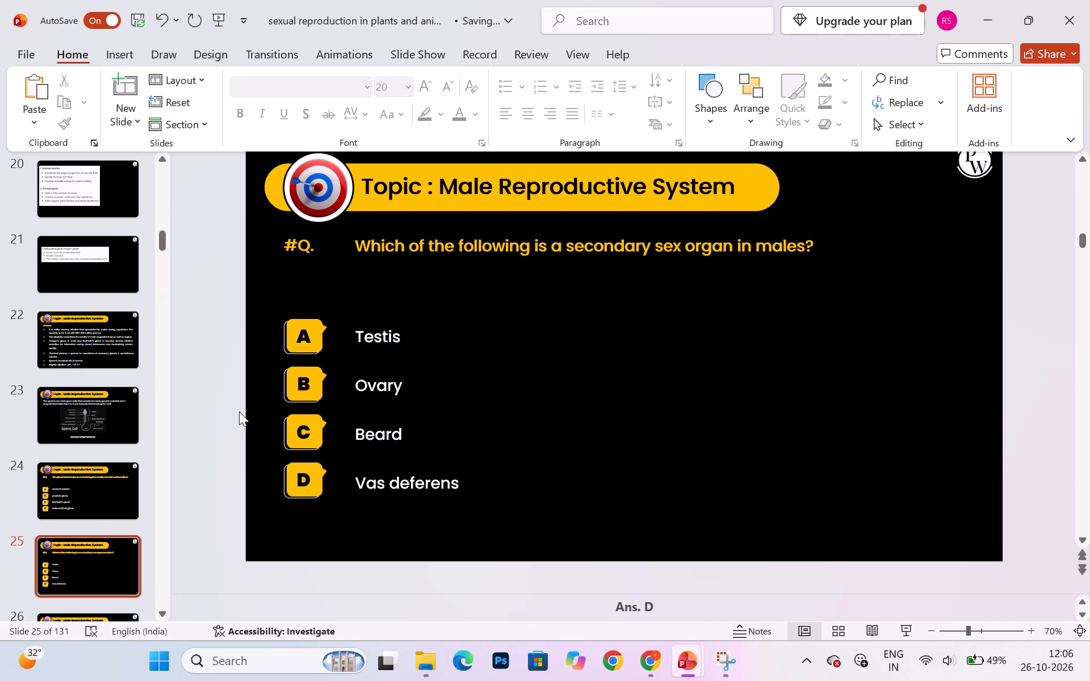
{"action": "key", "text": "Down"}
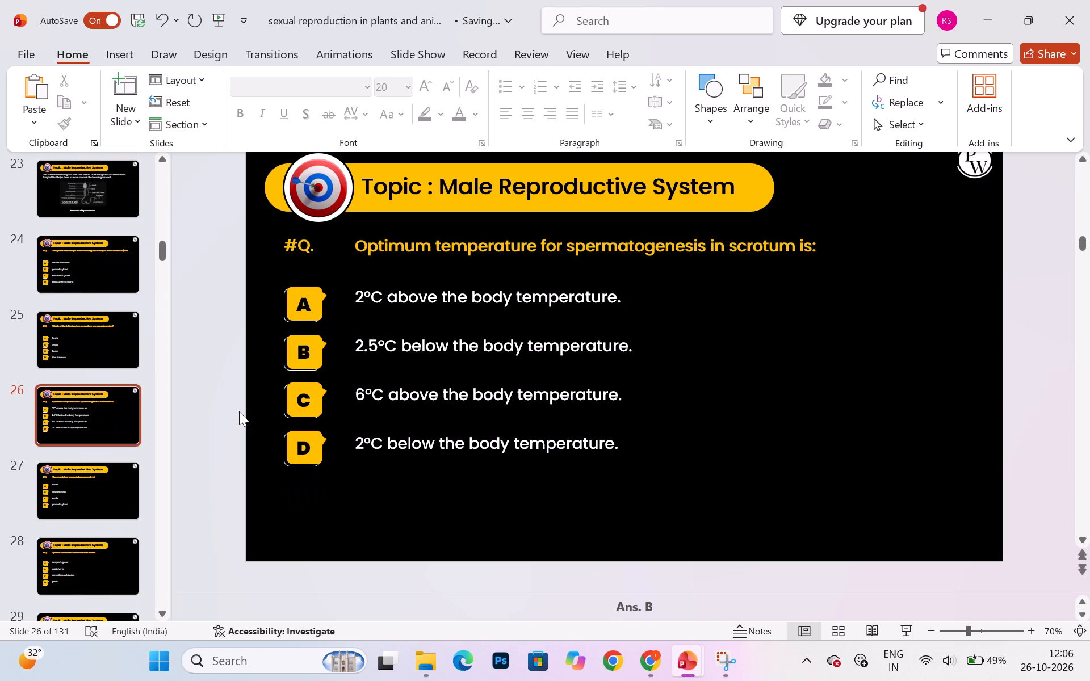
{"action": "key", "text": "Down"}
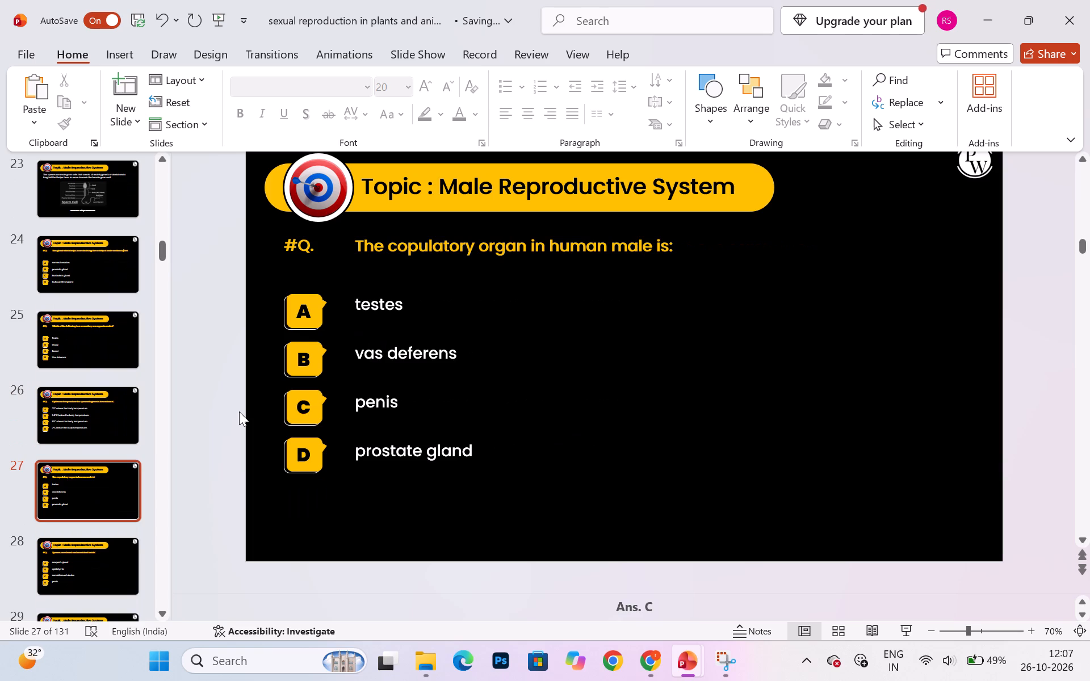
Delete slide 24 with the question on the gland that helps in neutralising the acidity of the male urethra.
{"action": "key", "text": "Up"}
{"action": "key", "text": "Up"}
{"action": "key", "text": "Up"}
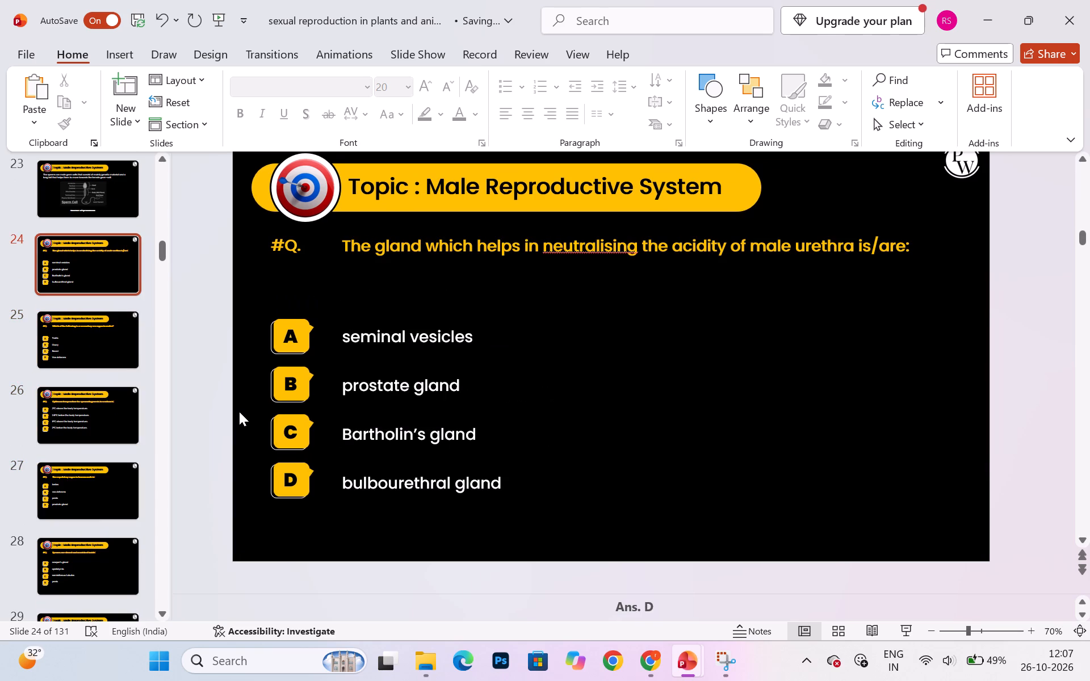
{"action": "key", "text": "Delete"}
{"action": "left_click", "coordinate": [112, 251]}
{"action": "key", "text": "Delete"}
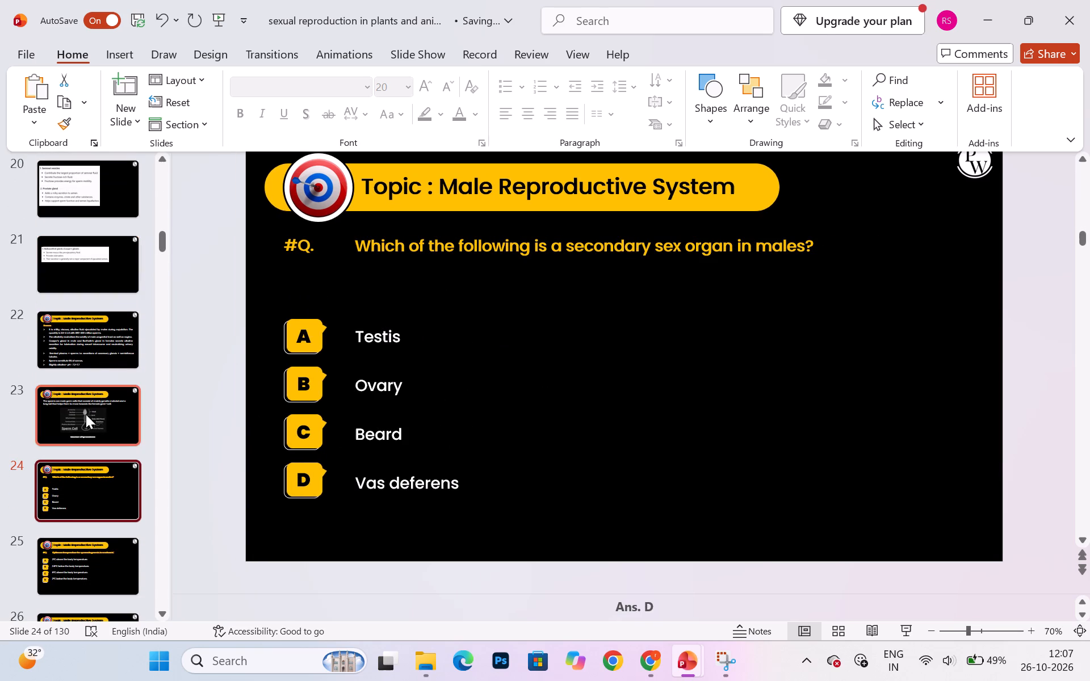
Go back to slide 22 with the Semen bullet points.
{"action": "left_click", "coordinate": [85, 337]}
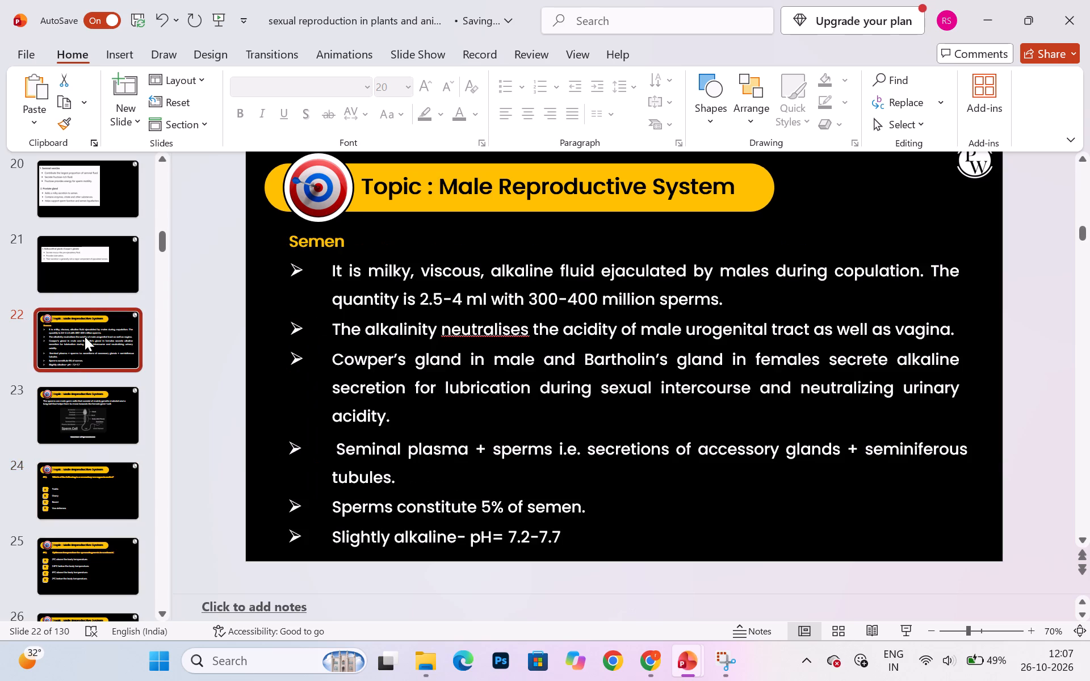
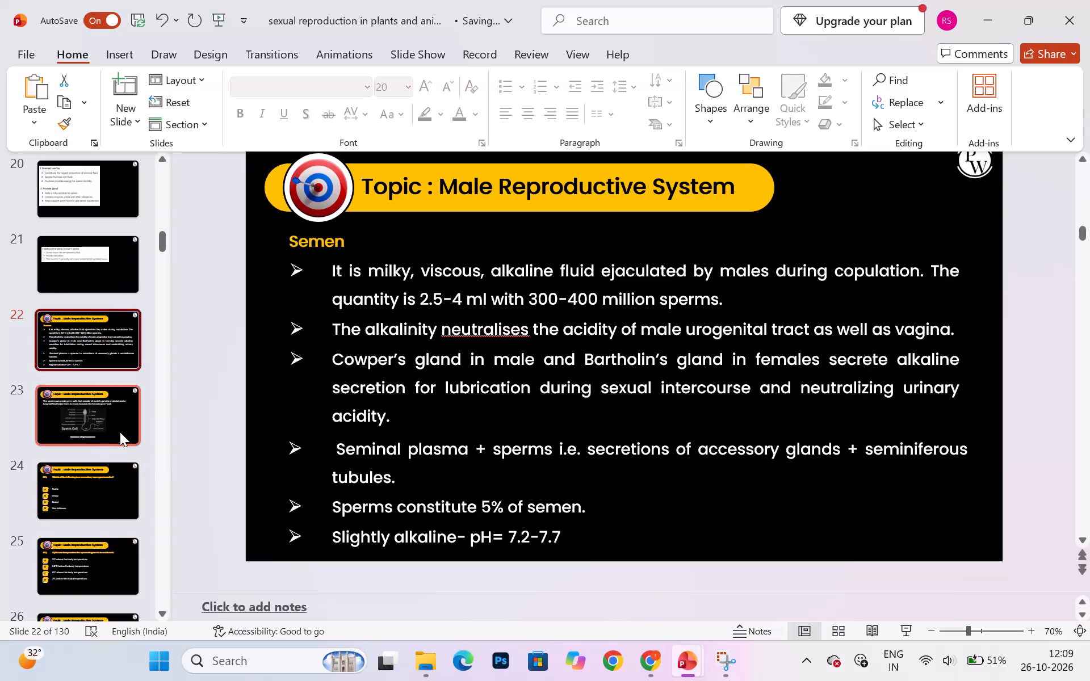
{"action": "key", "text": "Down"}
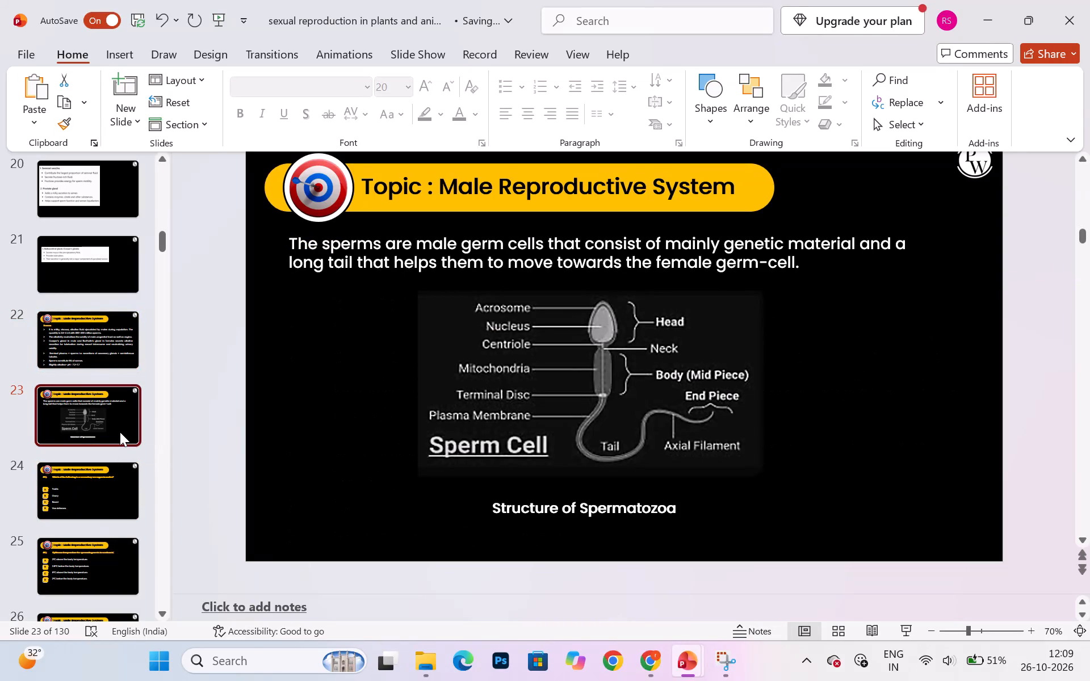
{"action": "left_click", "coordinate": [568, 371]}
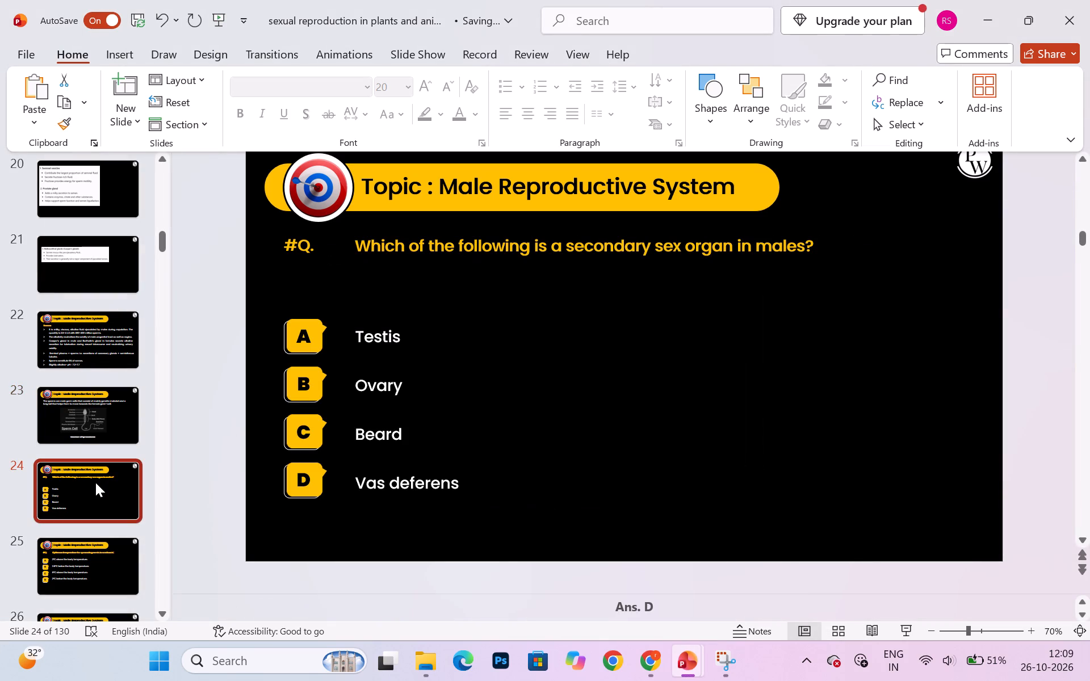
{"action": "key", "text": "Delete"}
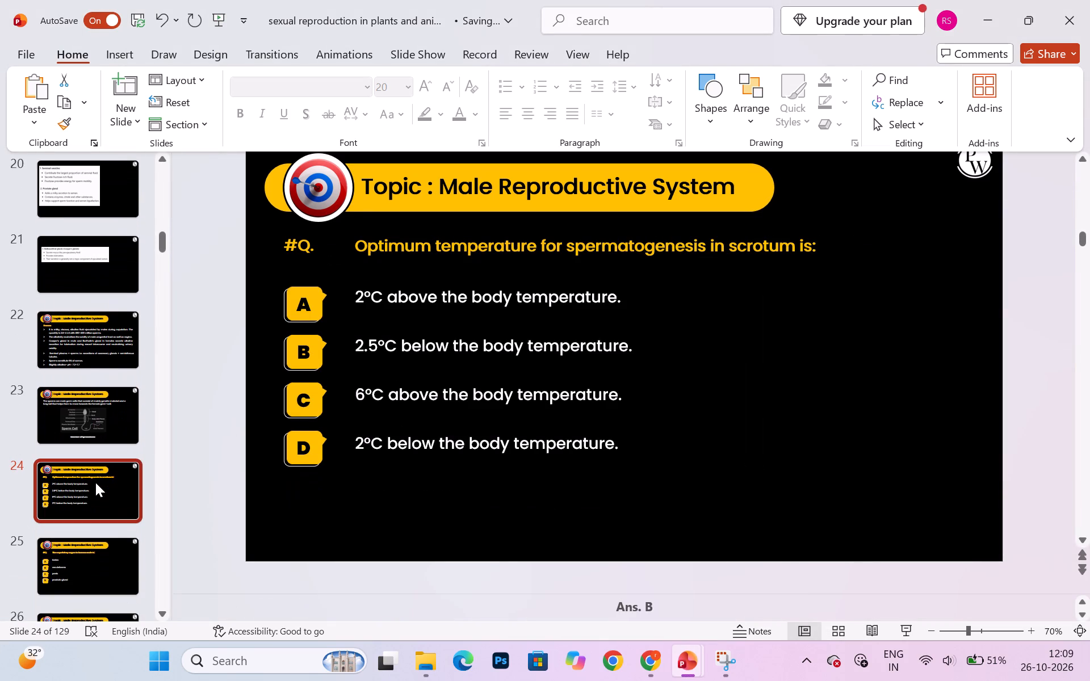
{"action": "key", "text": "Delete"}
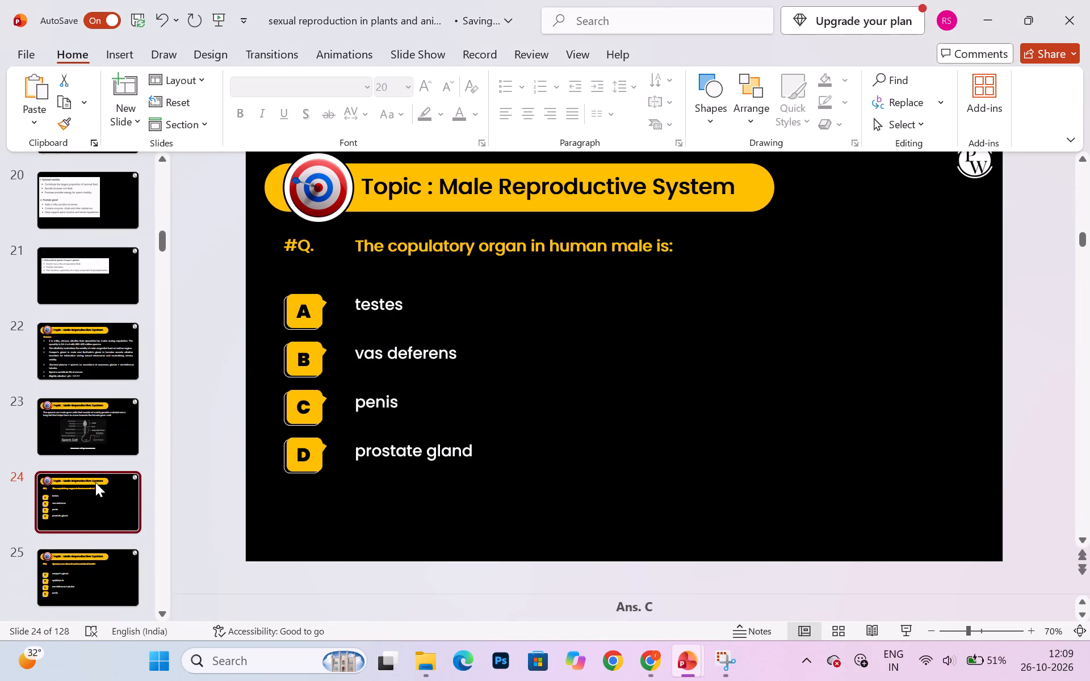
{"action": "key", "text": "Delete"}
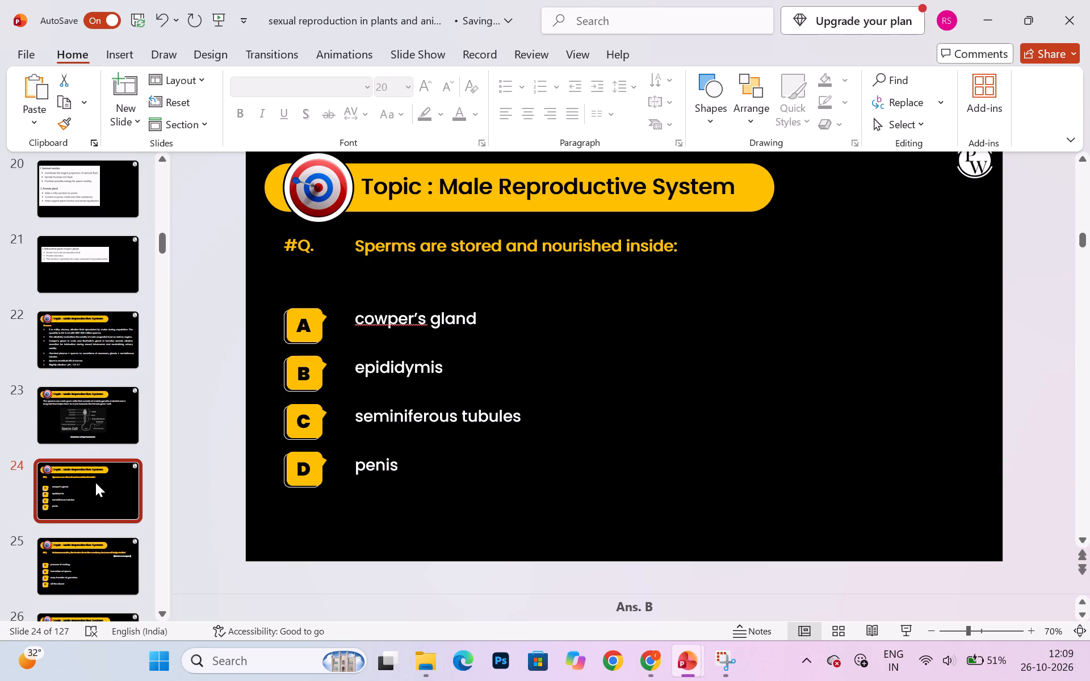
{"action": "key", "text": "Delete"}
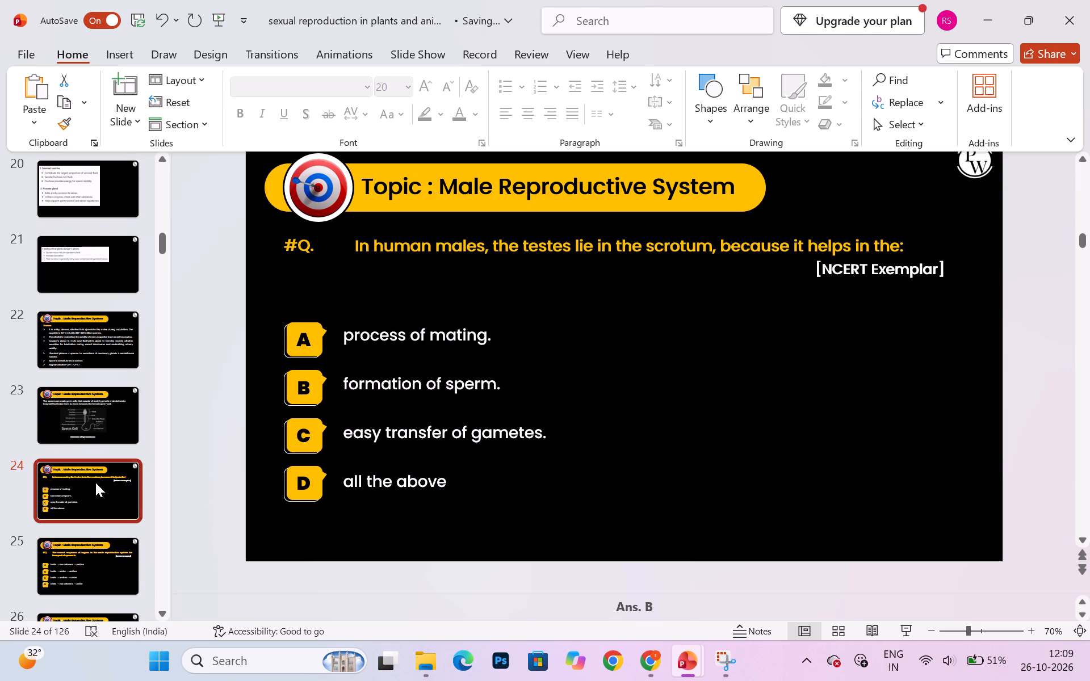
{"action": "key", "text": "Delete"}
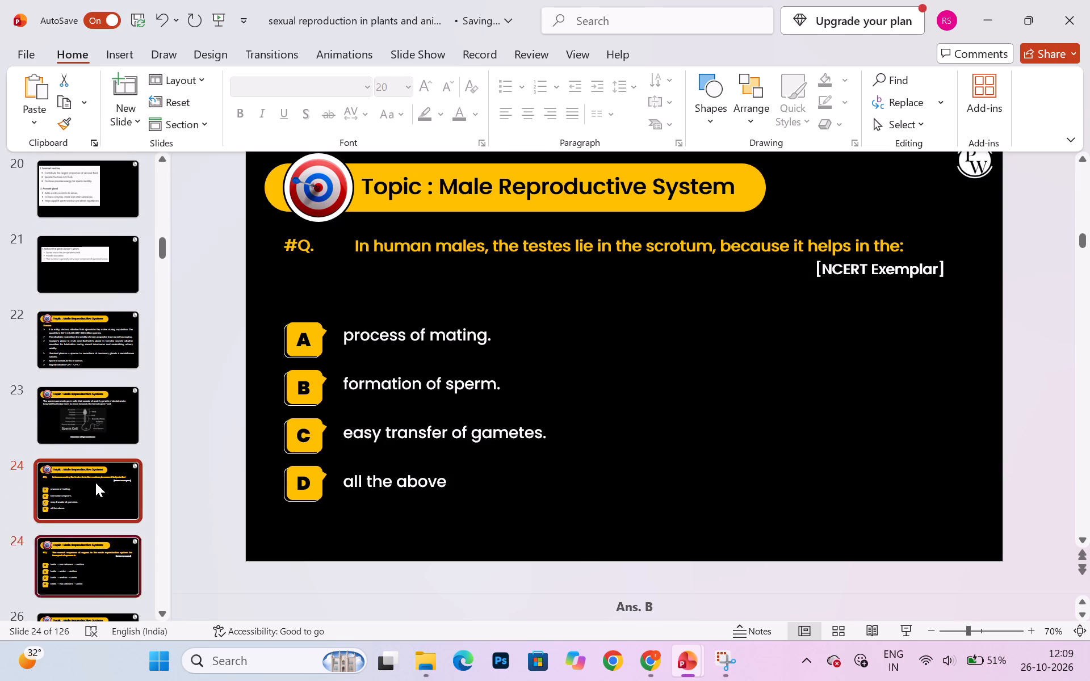
{"action": "key", "text": "Delete"}
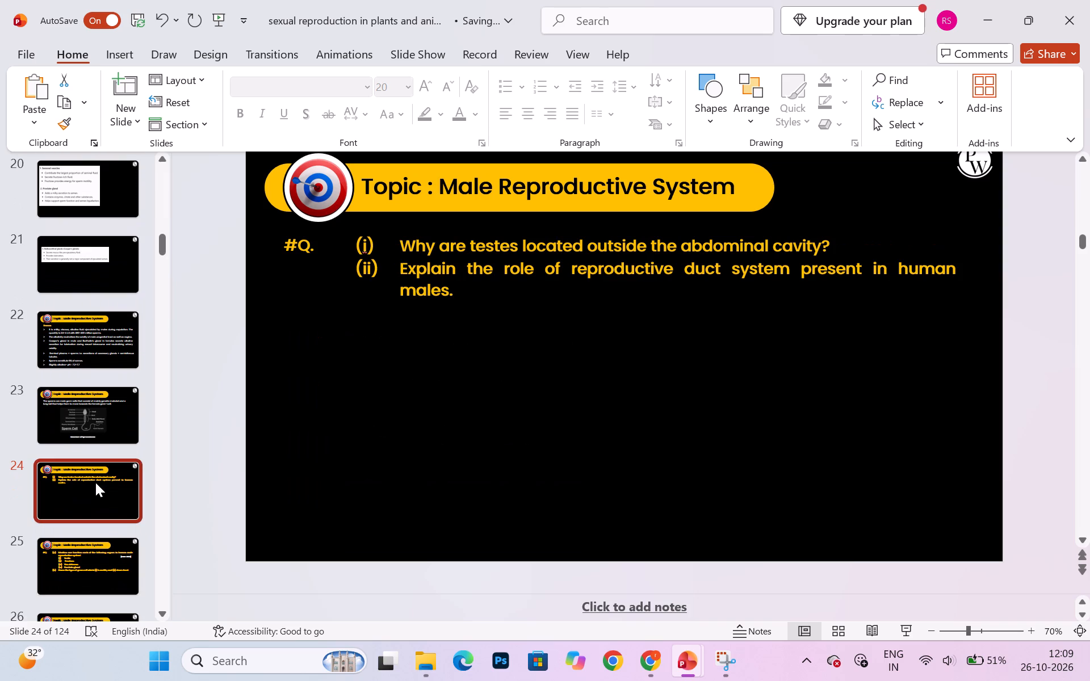
{"action": "key", "text": "Delete"}
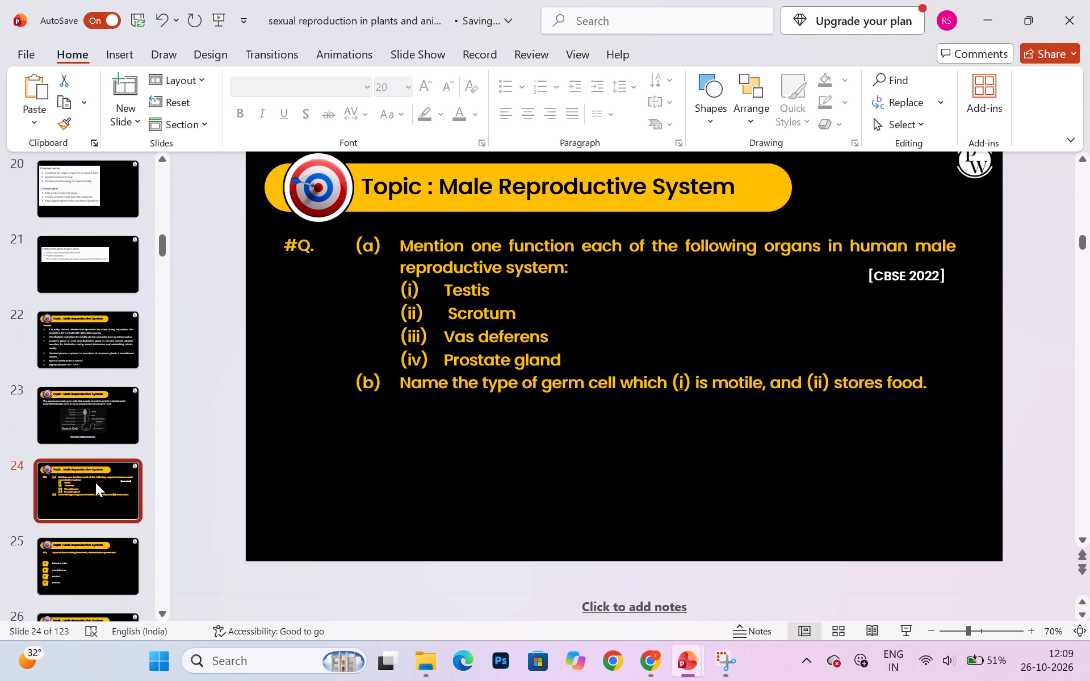
{"action": "key", "text": "Delete"}
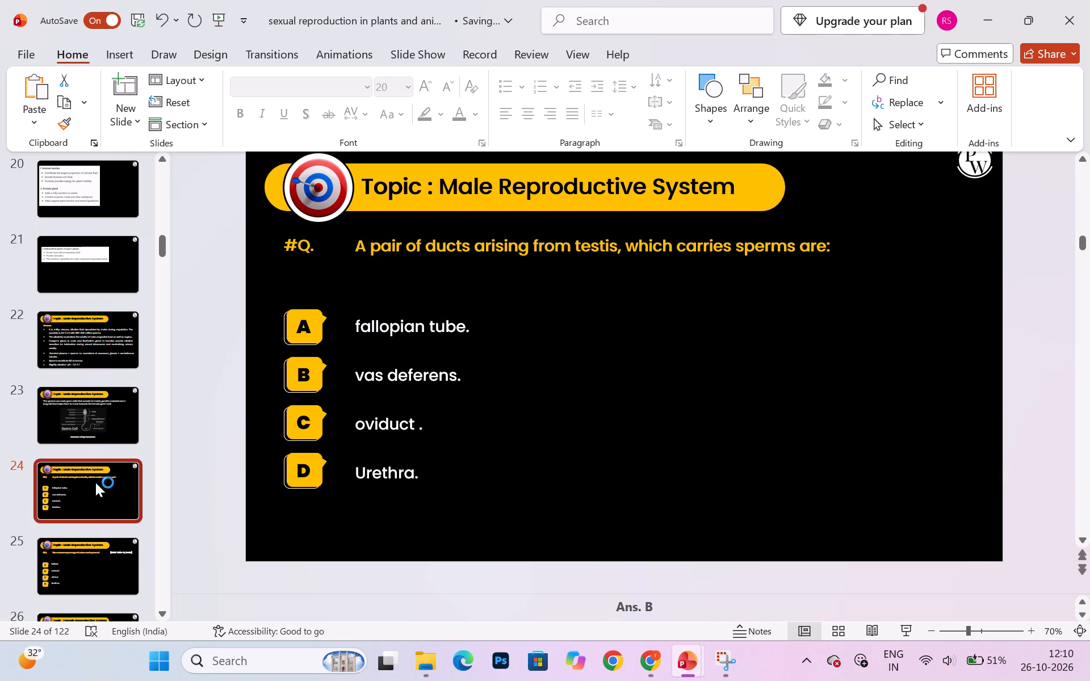
{"action": "key", "text": "Delete"}
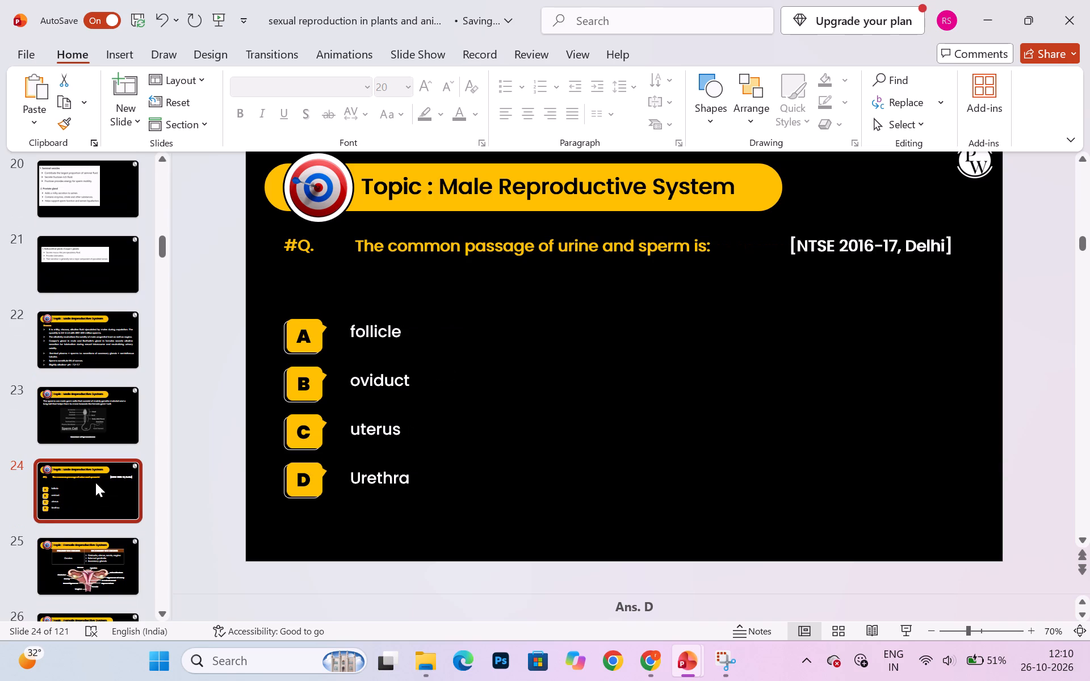
{"action": "key", "text": "Delete"}
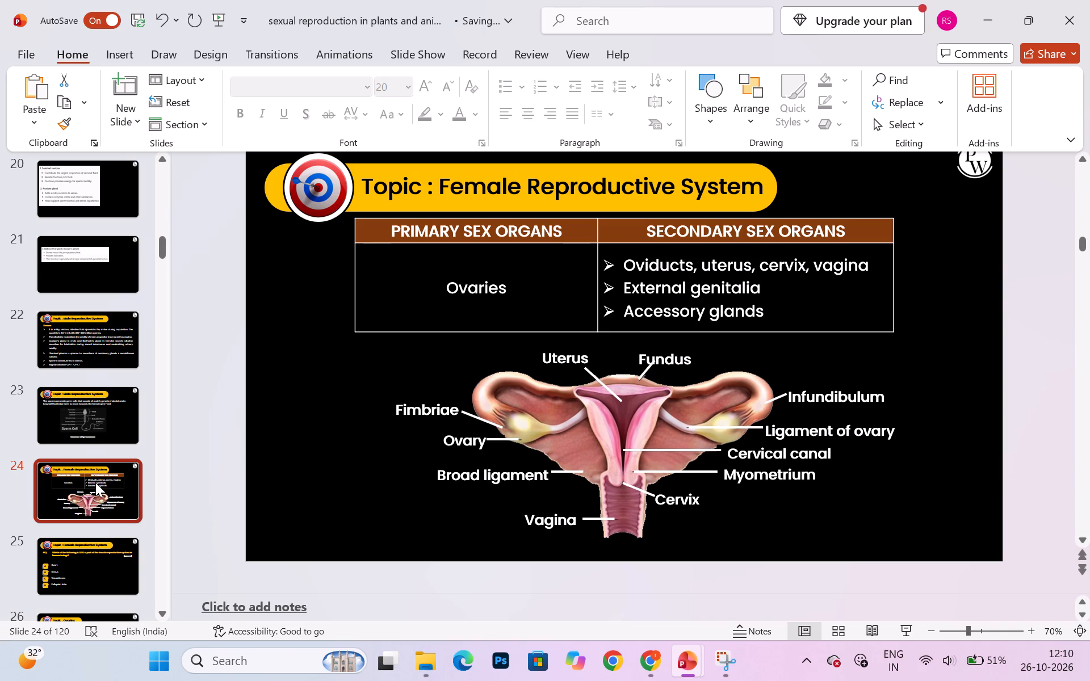
Delete the eight slides following slide 23, from the Female Reproductive System diagram through the CBSE 2018 question on ovary, oviduct and uterus functions.
{"action": "key", "text": "Delete"}
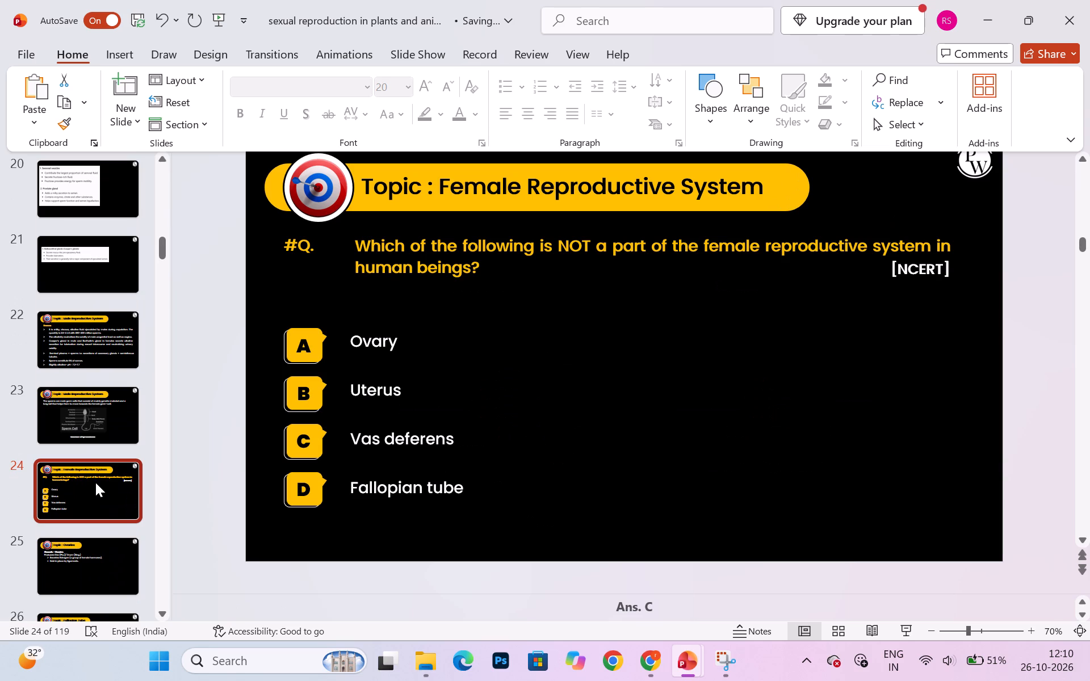
{"action": "key", "text": "Delete"}
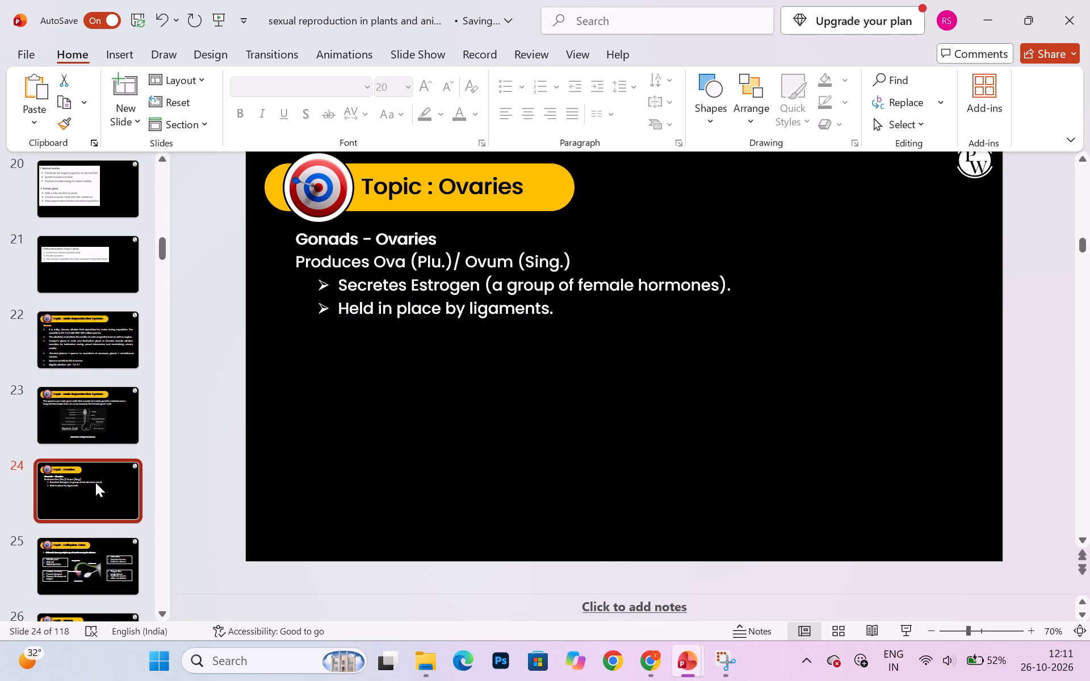
{"action": "key", "text": "Delete"}
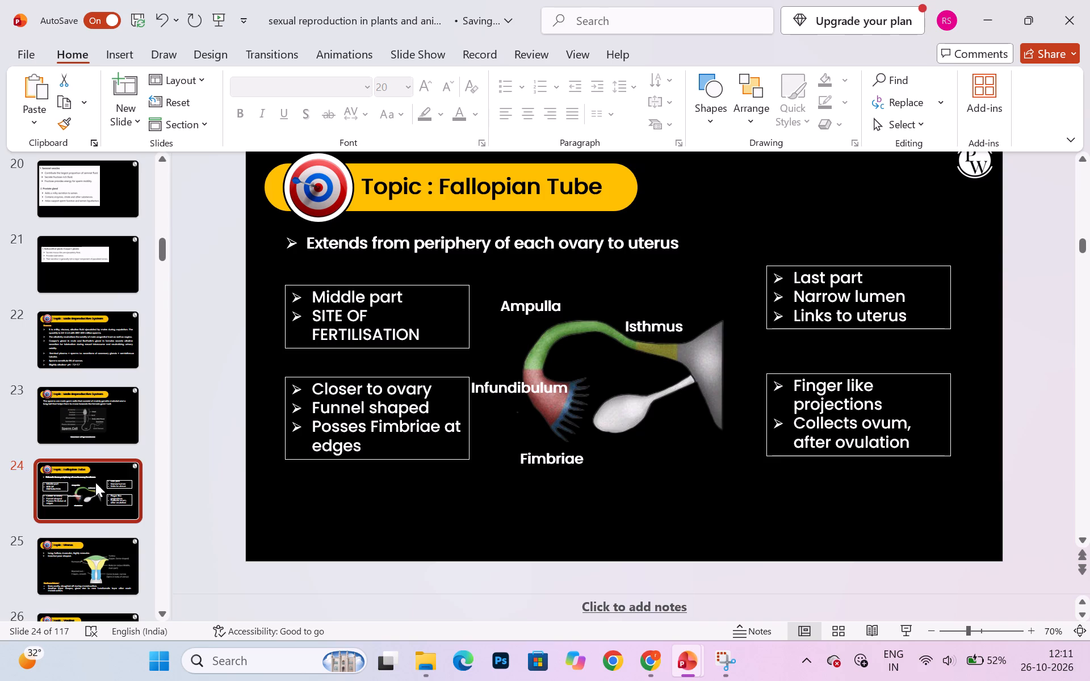
{"action": "key", "text": "Delete"}
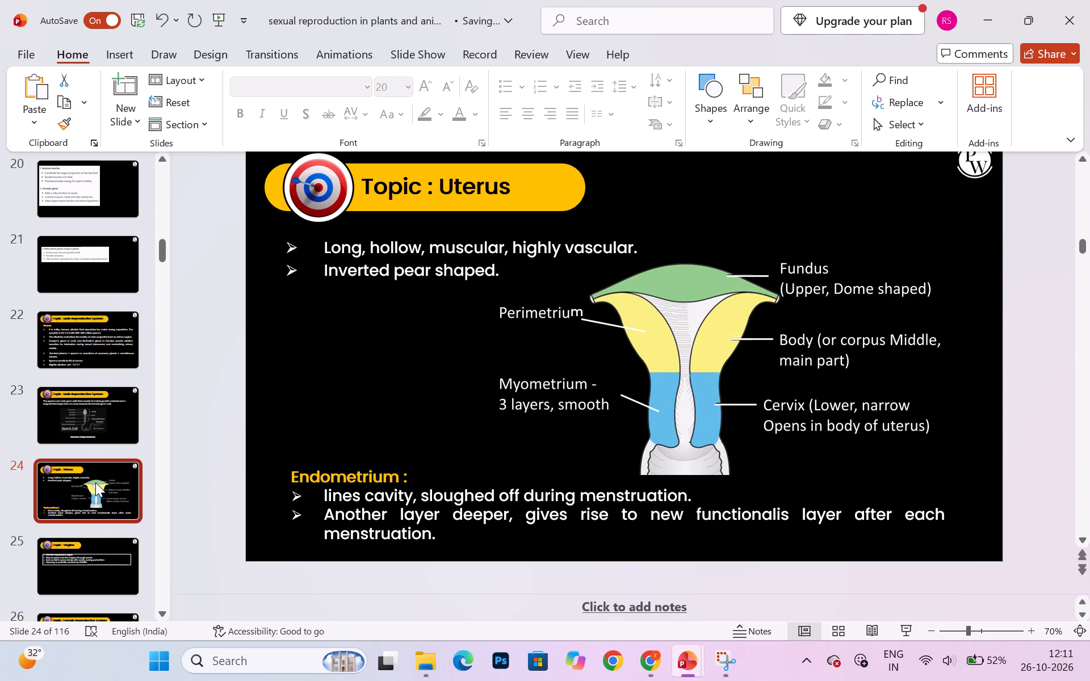
{"action": "key", "text": "Delete"}
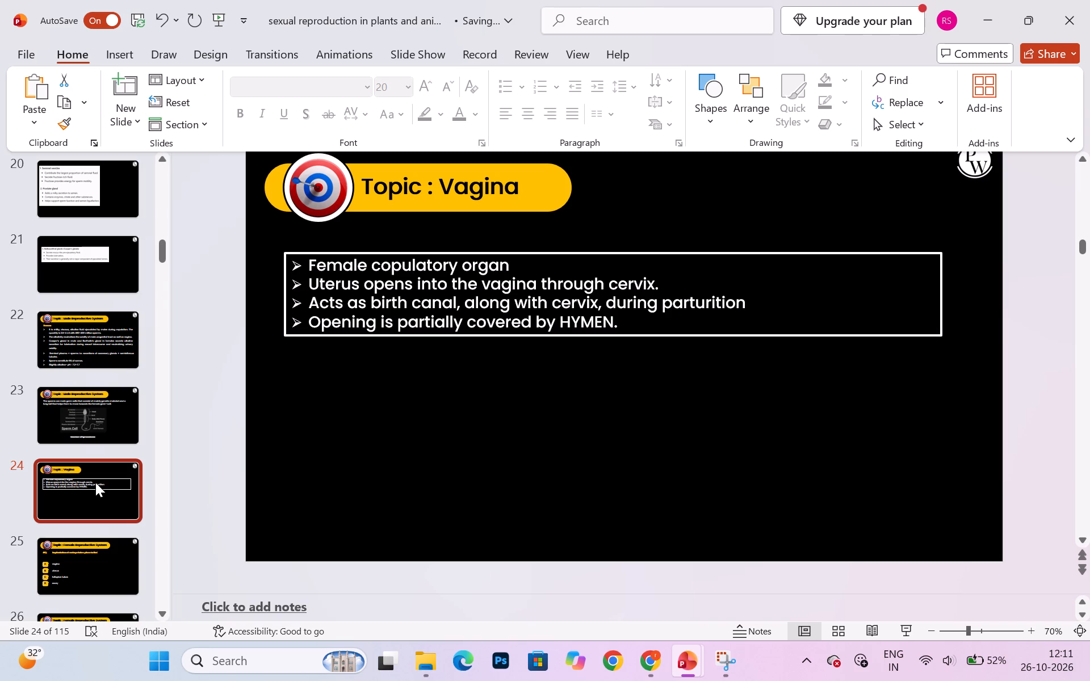
{"action": "key", "text": "Delete"}
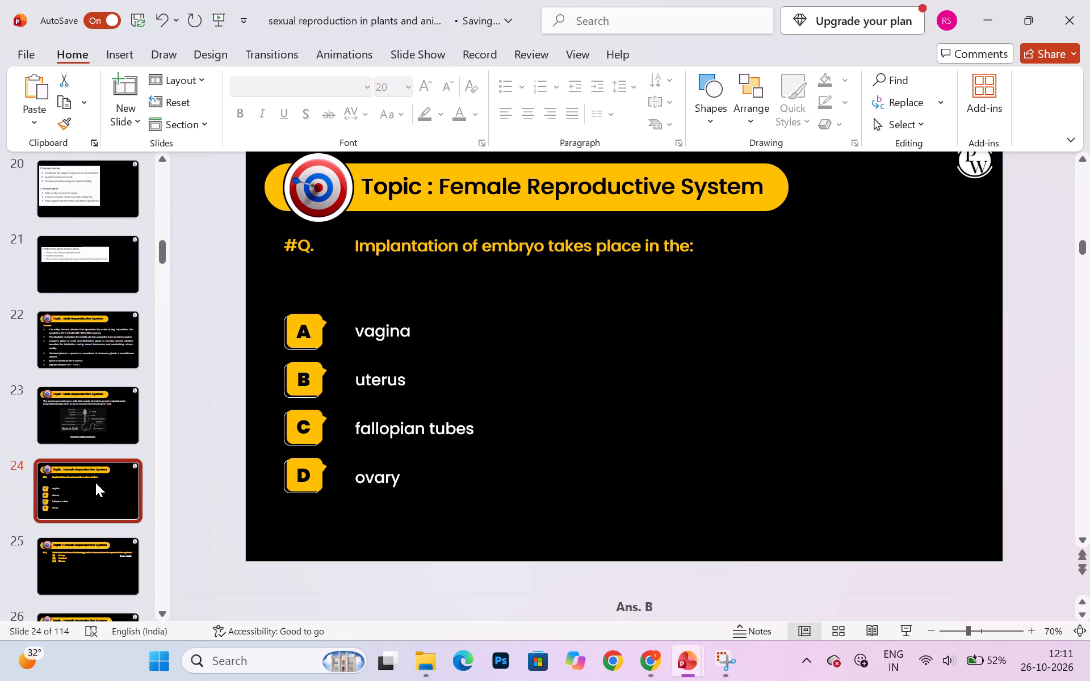
{"action": "key", "text": "Delete"}
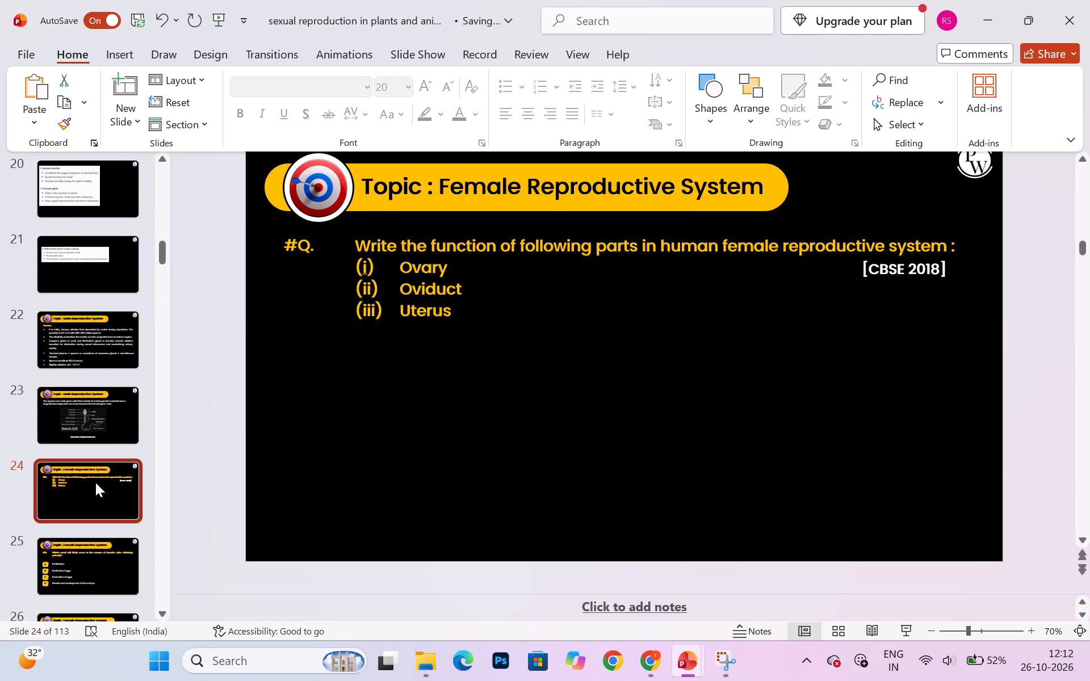
{"action": "key", "text": "Delete"}
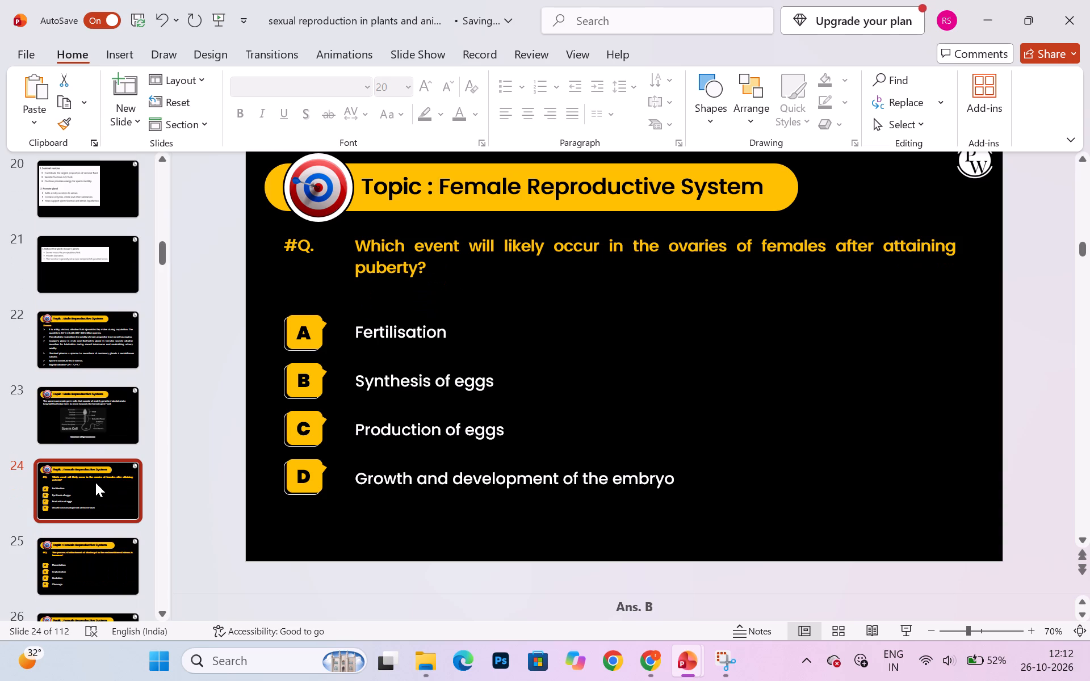
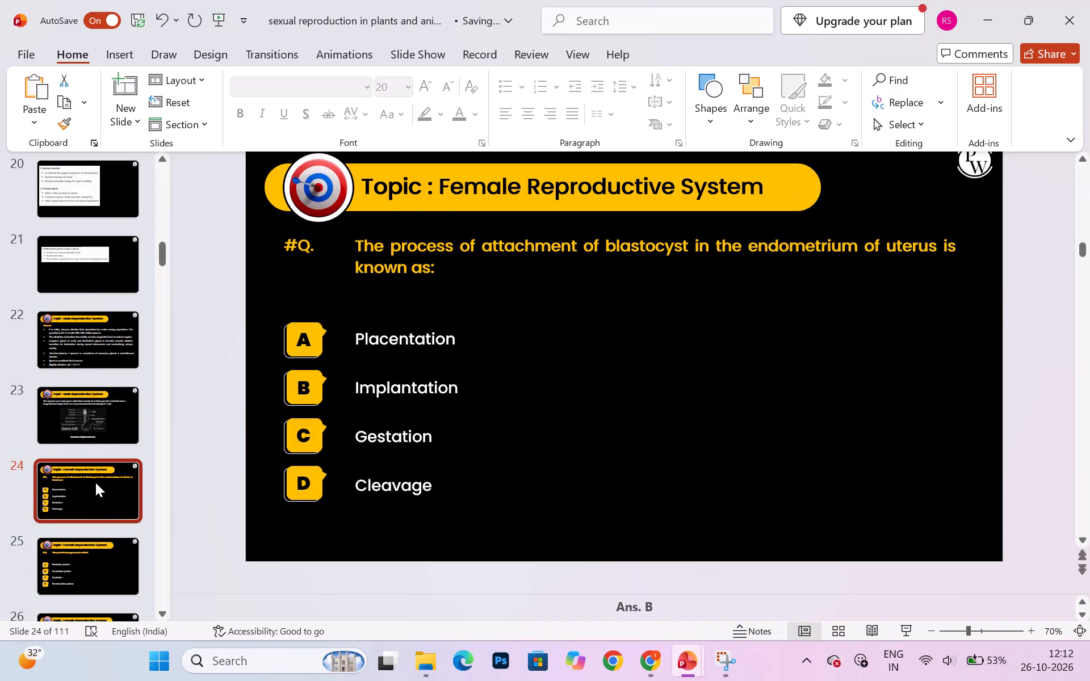
Undo the deletion of the nine Female Reproductive System slides after slide 23, from the puberty ovaries question back to the labelled diagram.
{"action": "key", "text": "ctrl+z"}
{"action": "scroll", "coordinate": [88, 484], "scroll_direction": "up", "scroll_amount": 1, "text": "ctrl"}
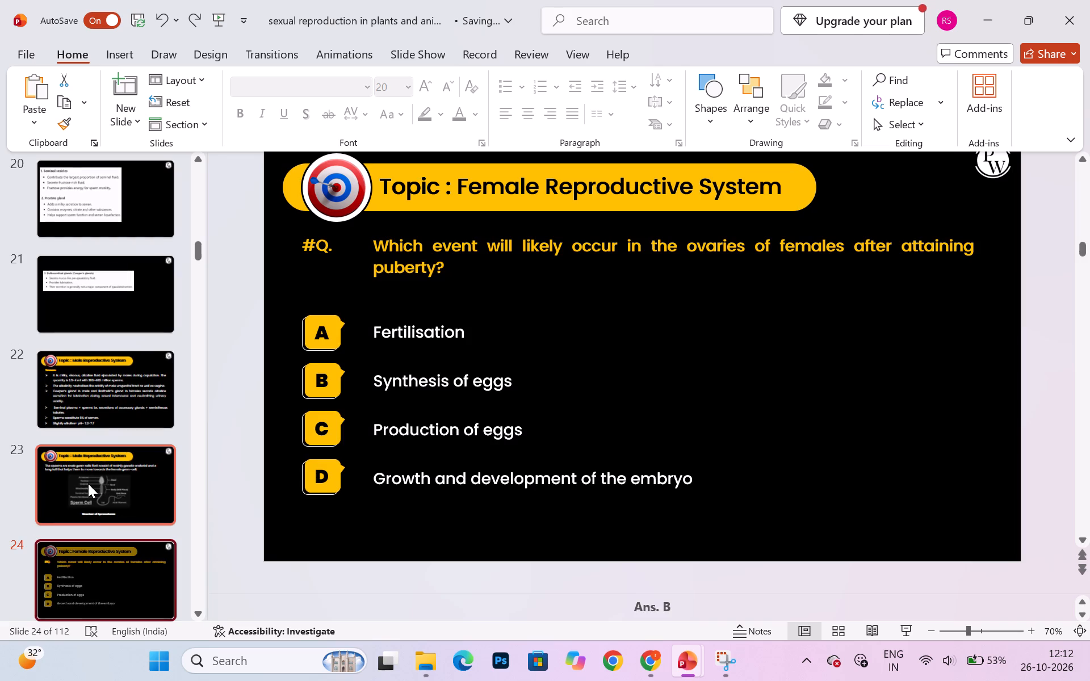
{"action": "key", "text": "ctrl+z"}
{"action": "key", "text": "ctrl+z"}
{"action": "key", "text": "ctrl+z"}
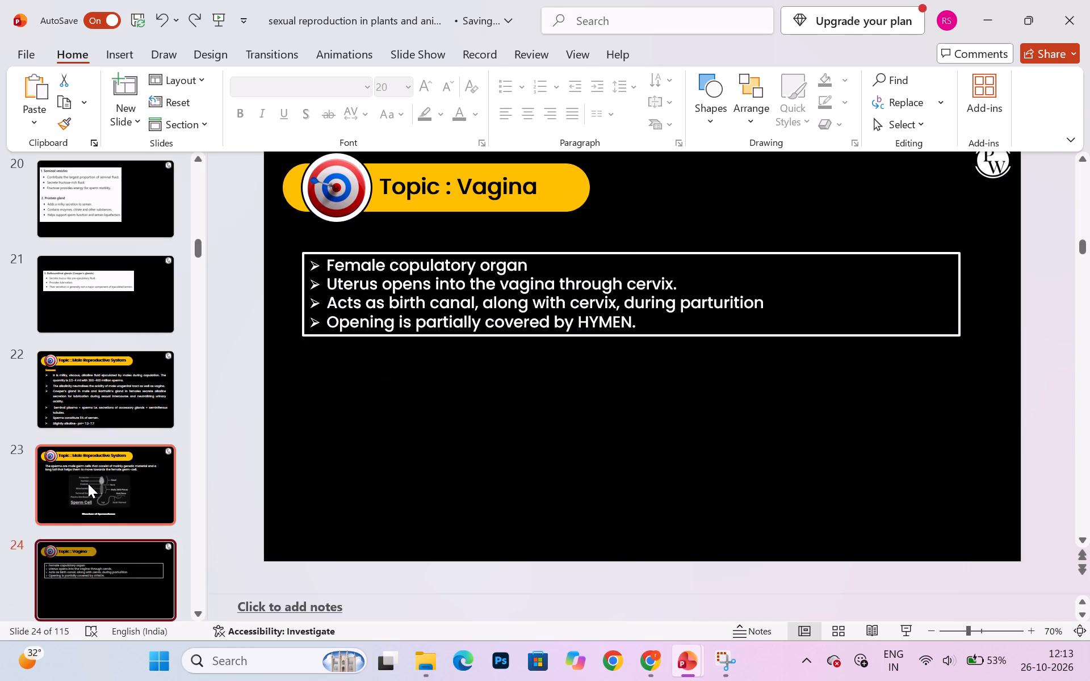
{"action": "scroll", "coordinate": [88, 484], "scroll_direction": "up", "scroll_amount": 1, "text": "ctrl"}
{"action": "key", "text": "ctrl+z"}
{"action": "key", "text": "ctrl+z"}
{"action": "scroll", "coordinate": [88, 484], "scroll_direction": "down", "scroll_amount": 1}
{"action": "key", "text": "ctrl+z"}
{"action": "scroll", "coordinate": [88, 484], "scroll_direction": "up", "scroll_amount": 1, "text": "ctrl"}
{"action": "scroll", "coordinate": [88, 484], "scroll_direction": "down", "scroll_amount": 1}
{"action": "key", "text": "ctrl+z"}
{"action": "scroll", "coordinate": [88, 484], "scroll_direction": "up", "scroll_amount": 1, "text": "ctrl"}
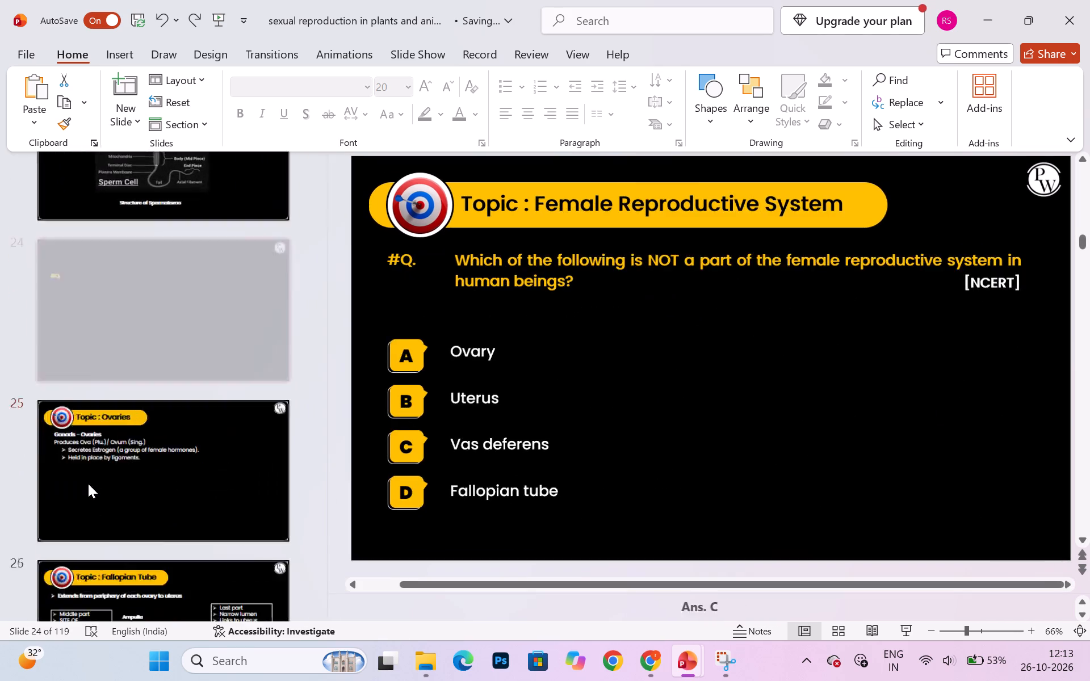
{"action": "scroll", "coordinate": [88, 484], "scroll_direction": "up", "scroll_amount": 1, "text": "ctrl"}
{"action": "scroll", "coordinate": [88, 484], "scroll_direction": "down", "scroll_amount": 2}
{"action": "key", "text": "ctrl+z"}
{"action": "scroll", "coordinate": [88, 484], "scroll_direction": "up", "scroll_amount": 1, "text": "ctrl"}
{"action": "scroll", "coordinate": [88, 484], "scroll_direction": "down", "scroll_amount": 1}
Undo the deletion of five Male Reproductive System questions, from the common passage of urine and sperm back to the sperm transport sequence.
{"action": "key", "text": "z"}
{"action": "scroll", "coordinate": [88, 484], "scroll_direction": "up", "scroll_amount": 2}
{"action": "scroll", "coordinate": [88, 484], "scroll_direction": "down", "scroll_amount": 1, "text": "ctrl"}
{"action": "key", "text": "ctrl+z"}
{"action": "scroll", "coordinate": [88, 484], "scroll_direction": "up", "scroll_amount": 1}
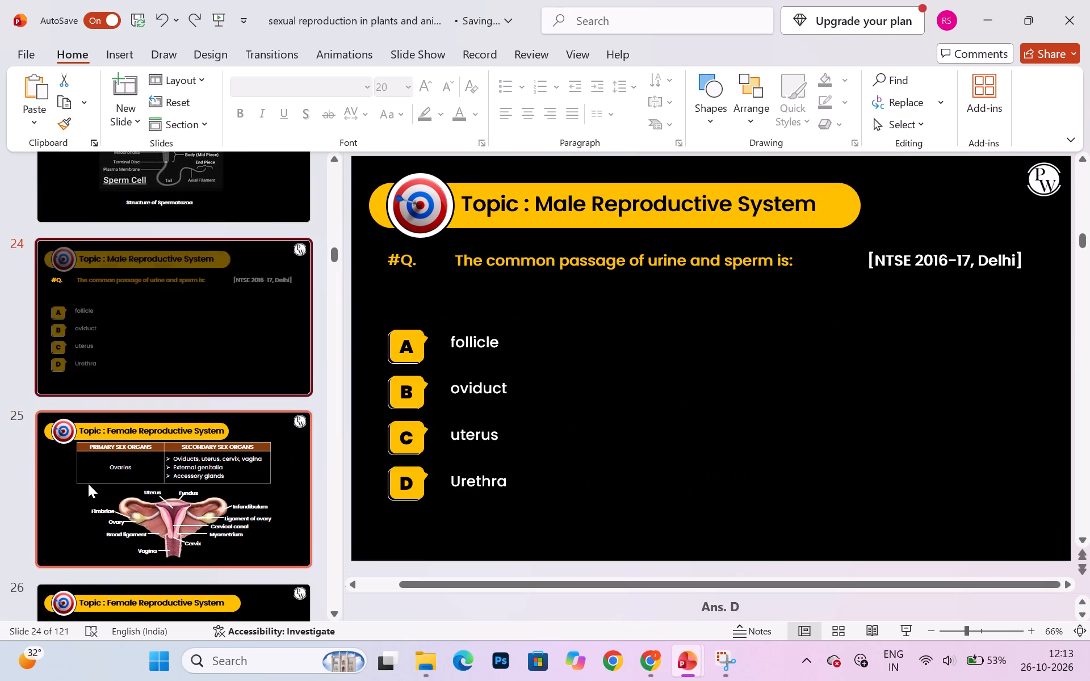
{"action": "scroll", "coordinate": [88, 484], "scroll_direction": "up", "scroll_amount": 2}
{"action": "scroll", "coordinate": [88, 484], "scroll_direction": "down", "scroll_amount": 1}
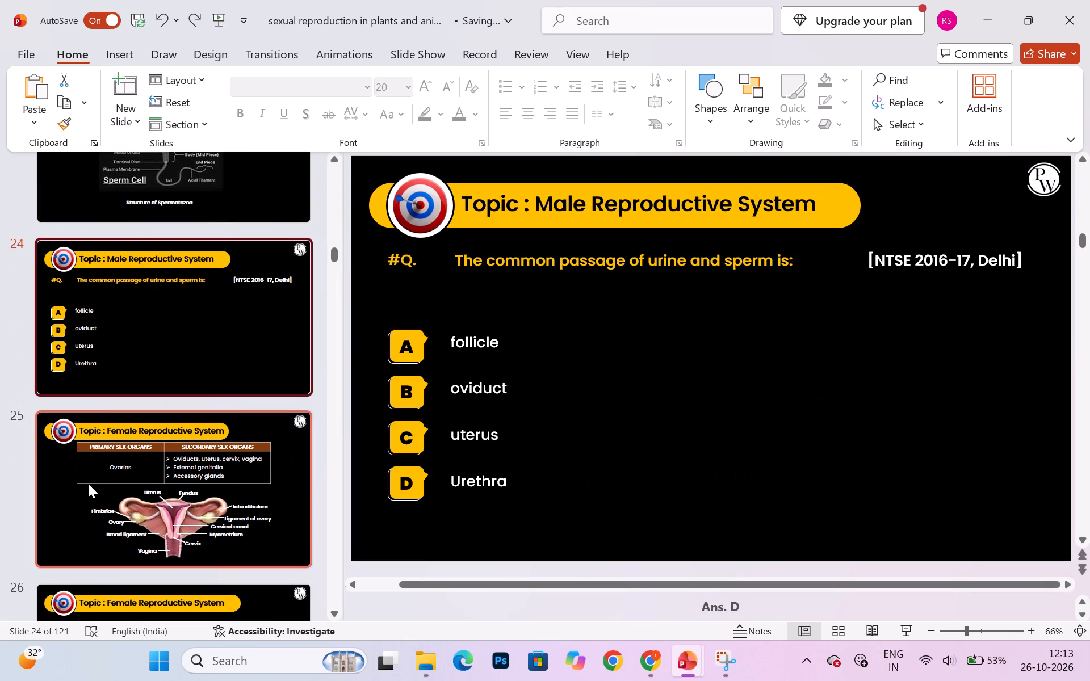
{"action": "scroll", "coordinate": [88, 484], "scroll_direction": "down", "scroll_amount": 1, "text": "ctrl"}
{"action": "key", "text": "ctrl+z"}
{"action": "scroll", "coordinate": [88, 484], "scroll_direction": "up", "scroll_amount": 1}
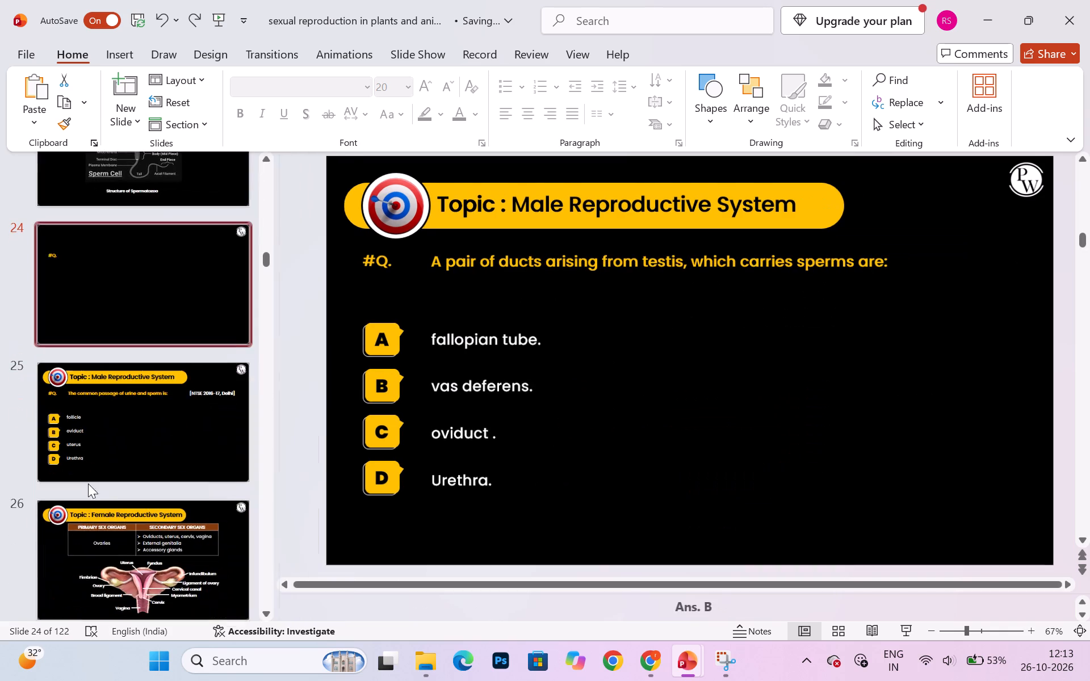
{"action": "scroll", "coordinate": [88, 484], "scroll_direction": "up", "scroll_amount": 1}
{"action": "scroll", "coordinate": [88, 484], "scroll_direction": "down", "scroll_amount": 1, "text": "ctrl"}
{"action": "key", "text": "ctrl+z"}
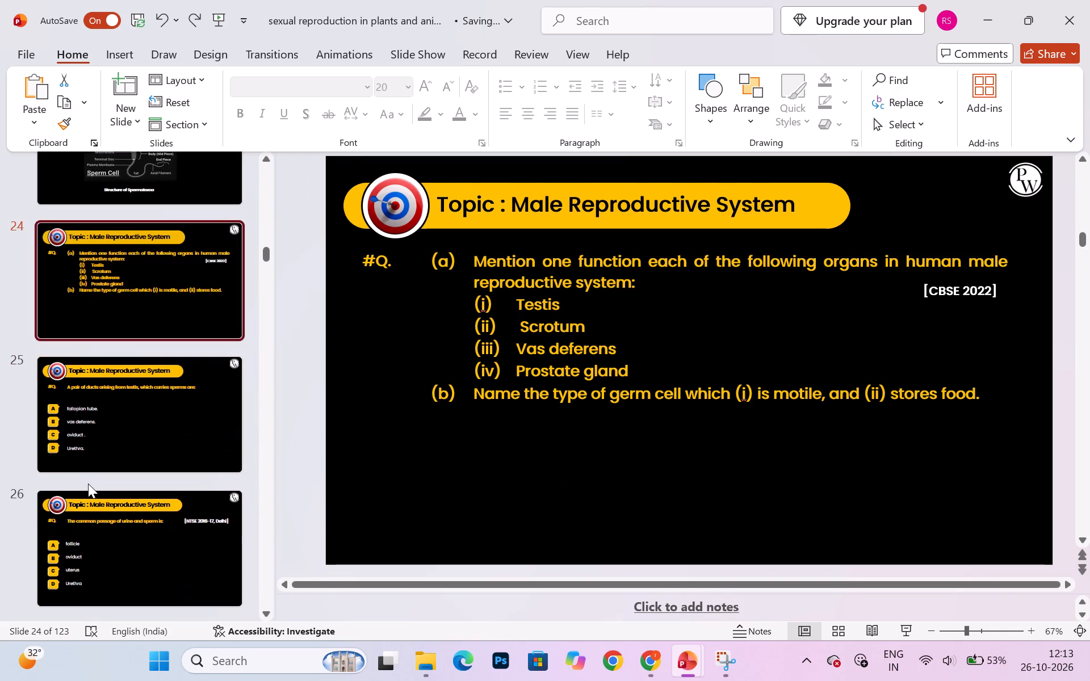
{"action": "key", "text": "ctrl+z"}
{"action": "key", "text": "ctrl+z"}
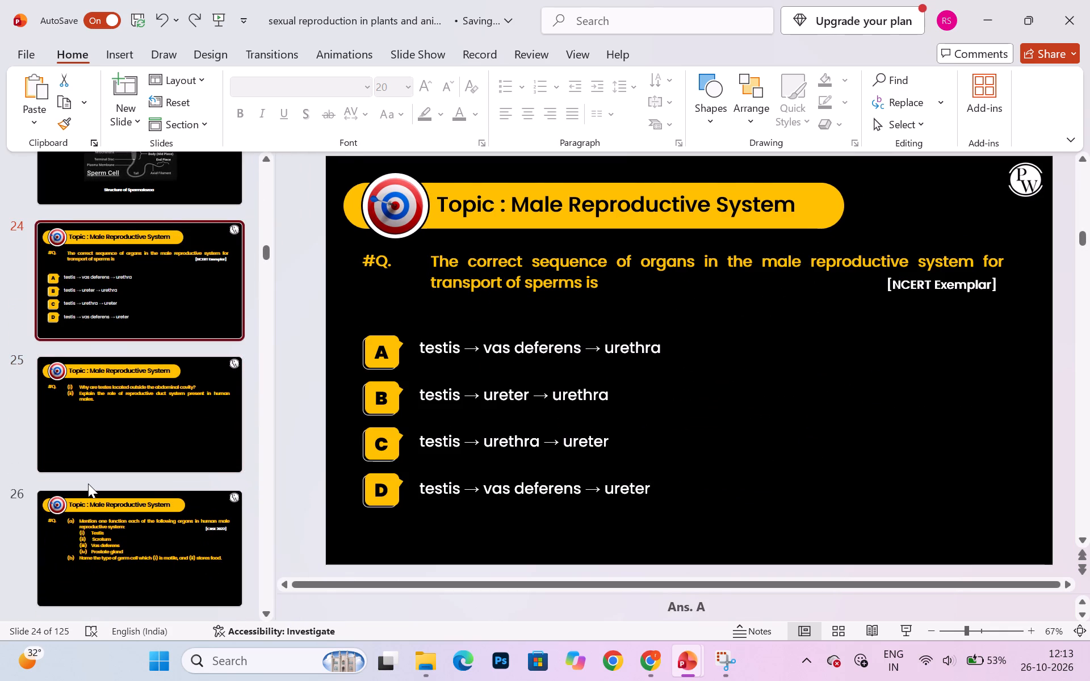
Delete slide 24 with the NCERT Exemplar question on the correct organ sequence for sperm transport.
{"action": "key", "text": "Delete"}
Look over the Female Reproductive System slides 33 to 39 and the Fertilisation in Human Beings diagram on slide 40.
{"action": "scroll", "coordinate": [154, 476], "scroll_direction": "down", "scroll_amount": 2}
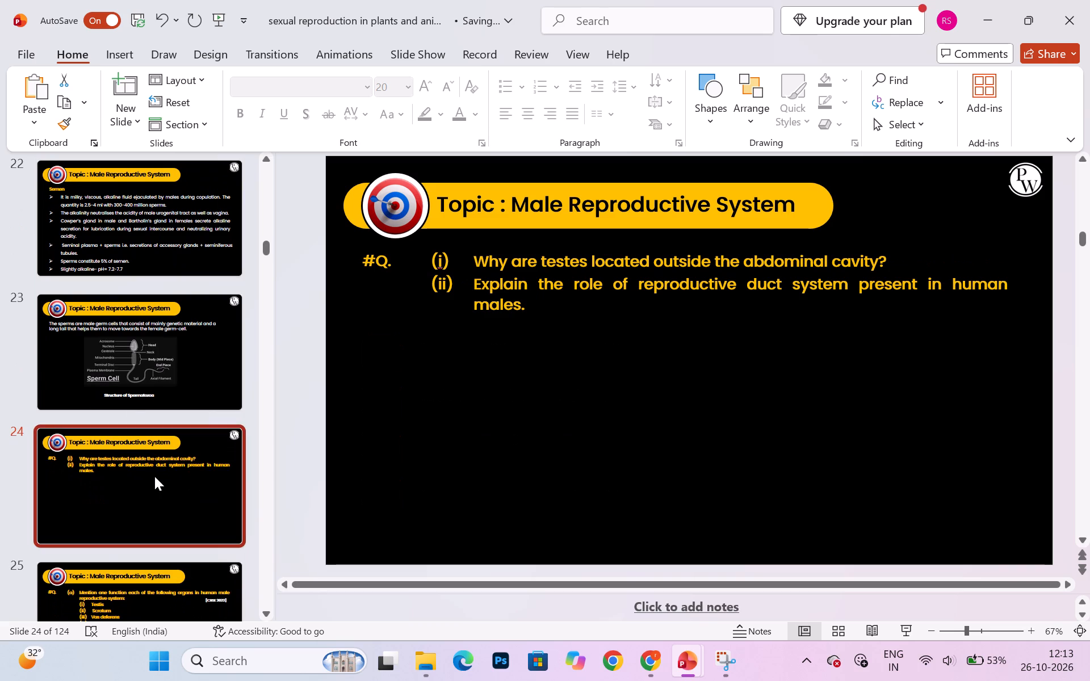
{"action": "scroll", "coordinate": [154, 476], "scroll_direction": "down", "scroll_amount": 6}
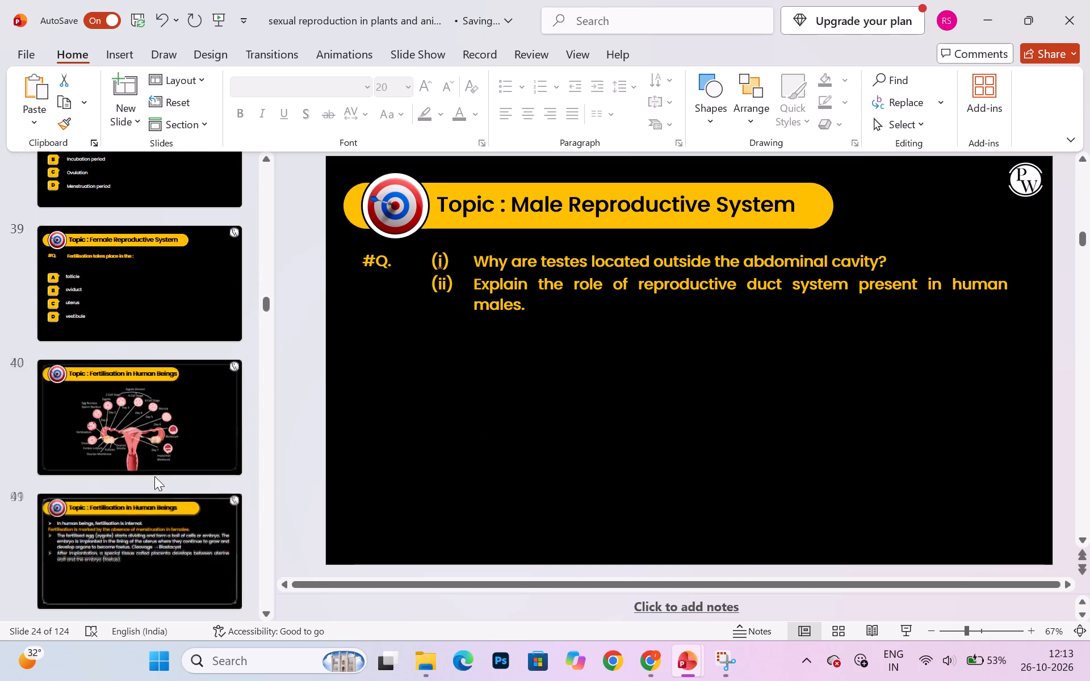
{"action": "scroll", "coordinate": [154, 476], "scroll_direction": "down", "scroll_amount": 1}
{"action": "scroll", "coordinate": [154, 476], "scroll_direction": "up", "scroll_amount": 1}
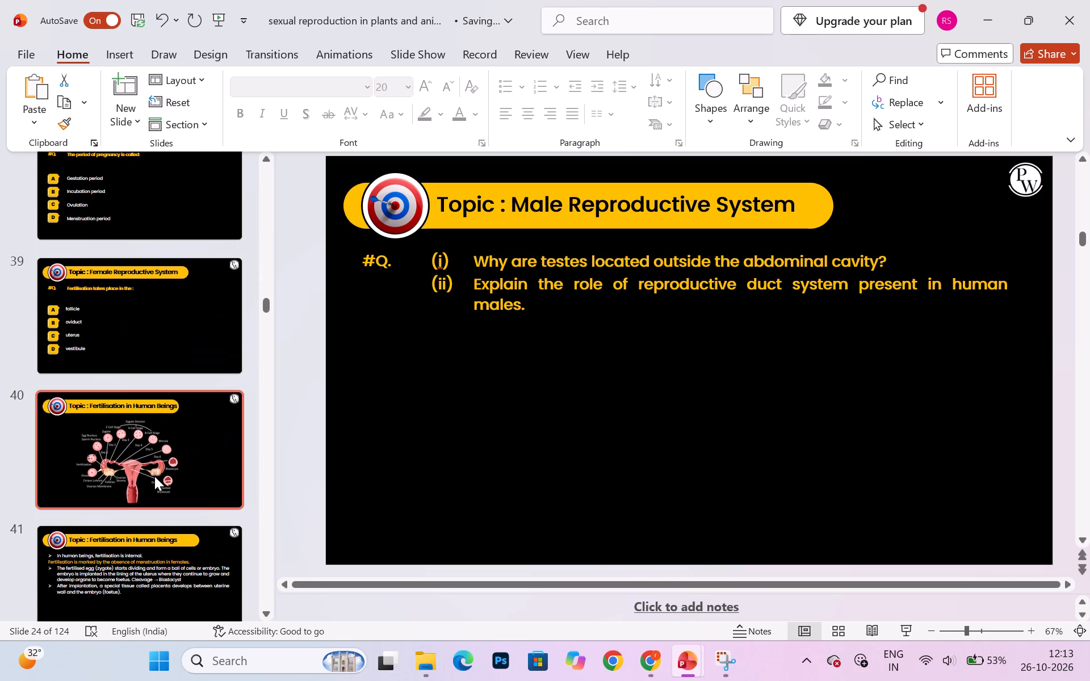
{"action": "left_click", "coordinate": [125, 328]}
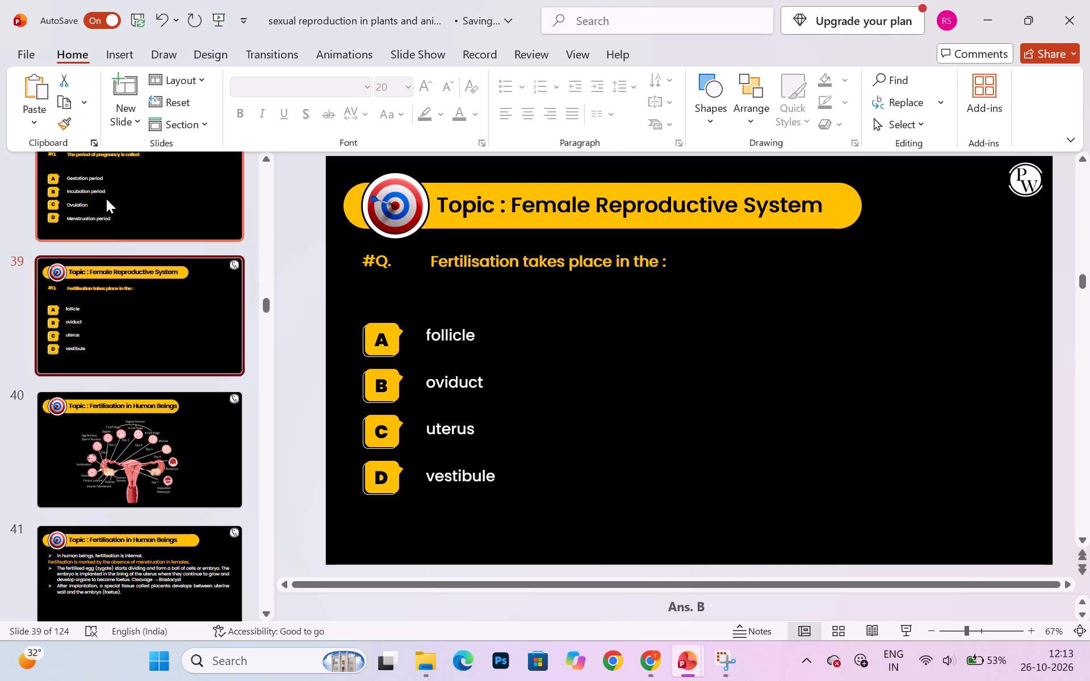
{"action": "left_click", "coordinate": [106, 192]}
{"action": "scroll", "coordinate": [106, 192], "scroll_direction": "up", "scroll_amount": 1}
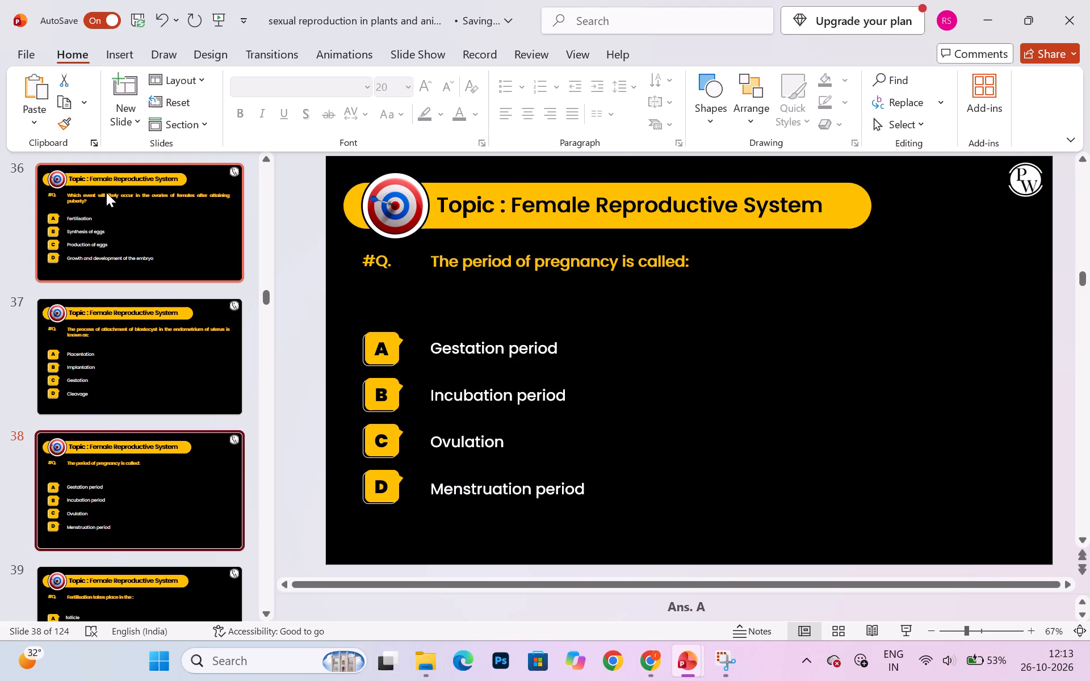
{"action": "left_click", "coordinate": [110, 207]}
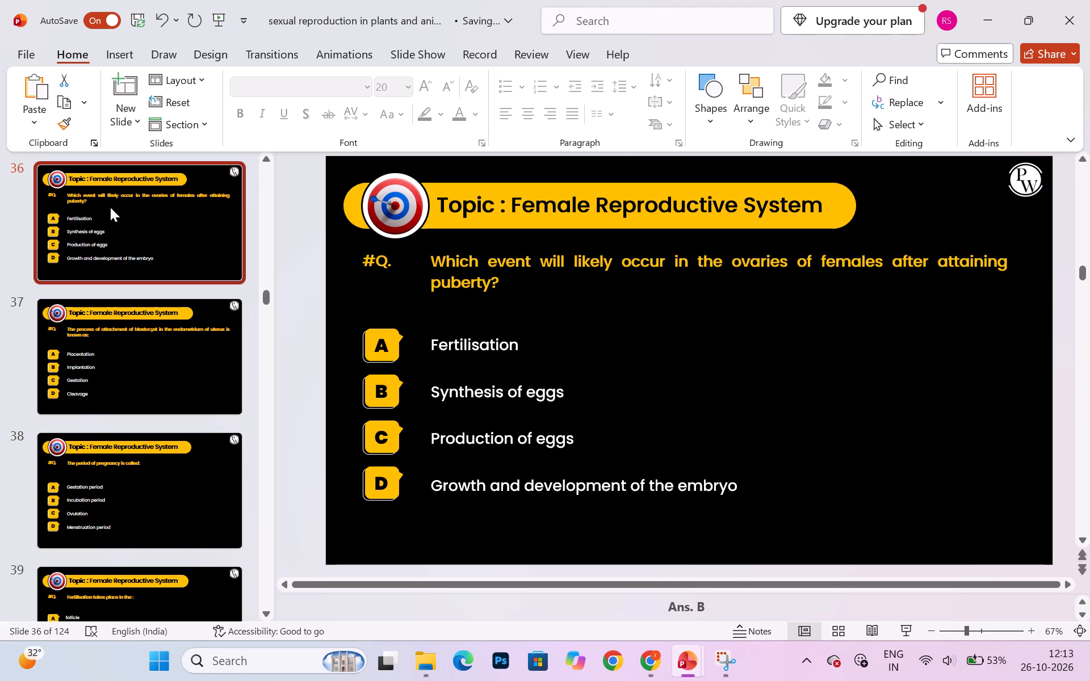
{"action": "scroll", "coordinate": [126, 266], "scroll_direction": "up", "scroll_amount": 1}
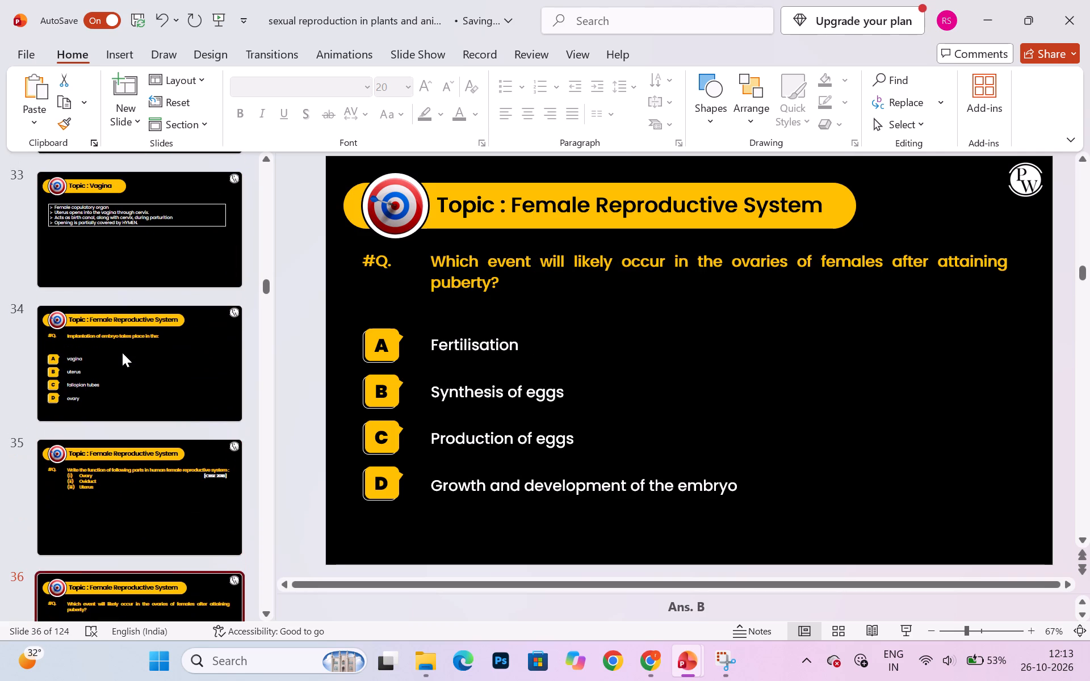
{"action": "scroll", "coordinate": [122, 354], "scroll_direction": "down", "scroll_amount": 4}
{"action": "left_click", "coordinate": [122, 354]}
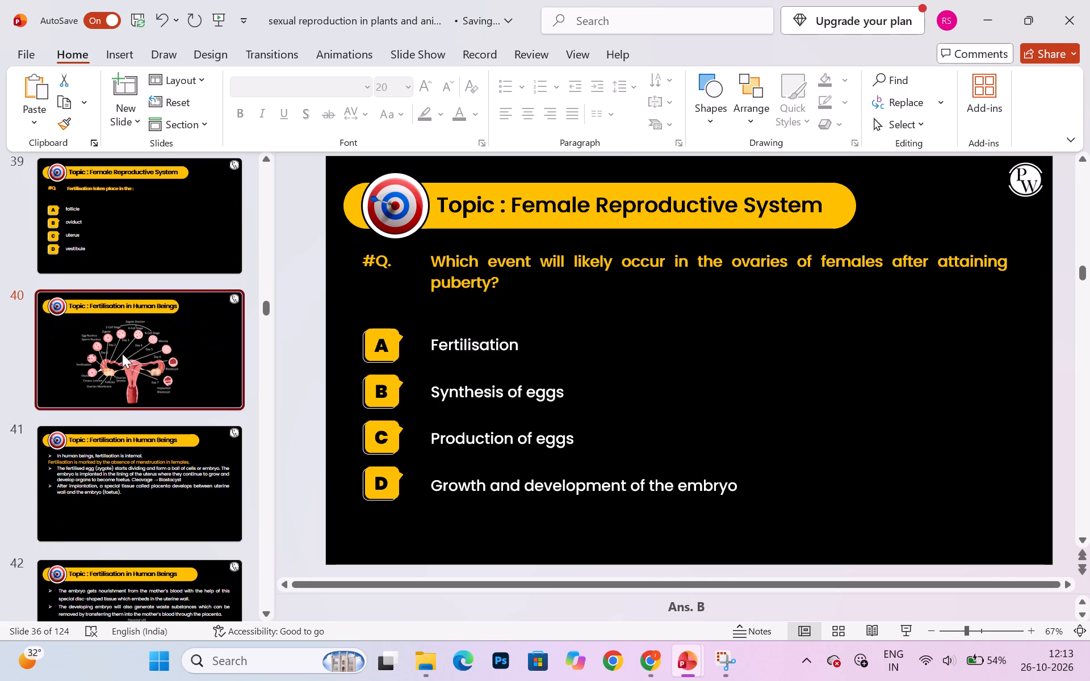
{"action": "scroll", "coordinate": [122, 354], "scroll_direction": "up", "scroll_amount": 1}
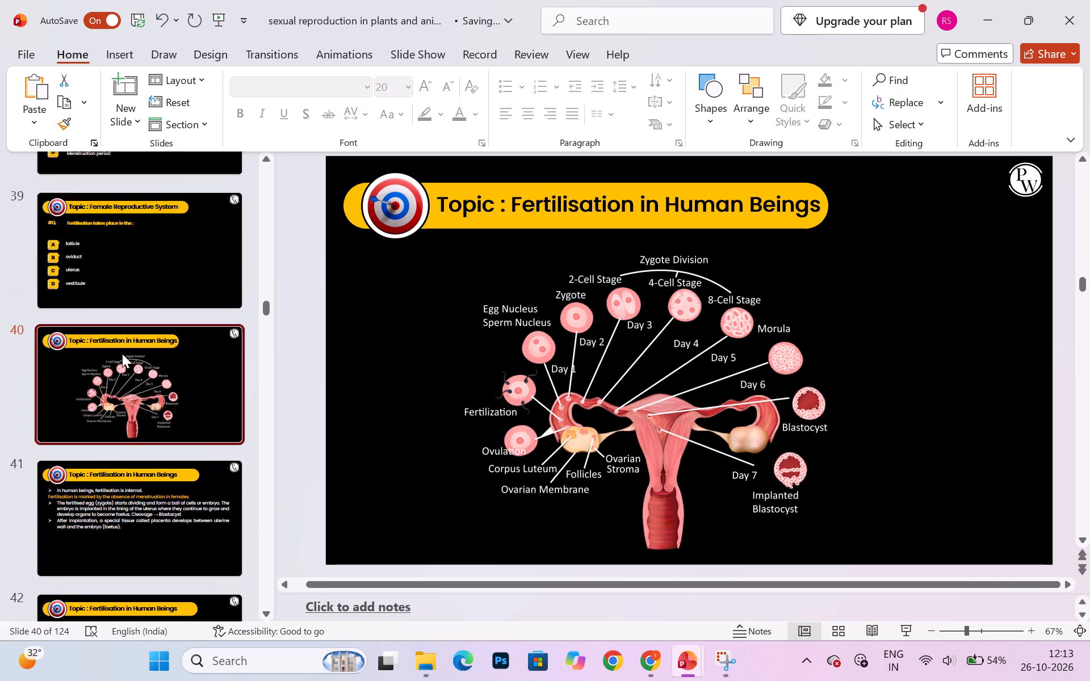
{"action": "scroll", "coordinate": [122, 354], "scroll_direction": "up", "scroll_amount": 1}
{"action": "left_click", "coordinate": [118, 315]}
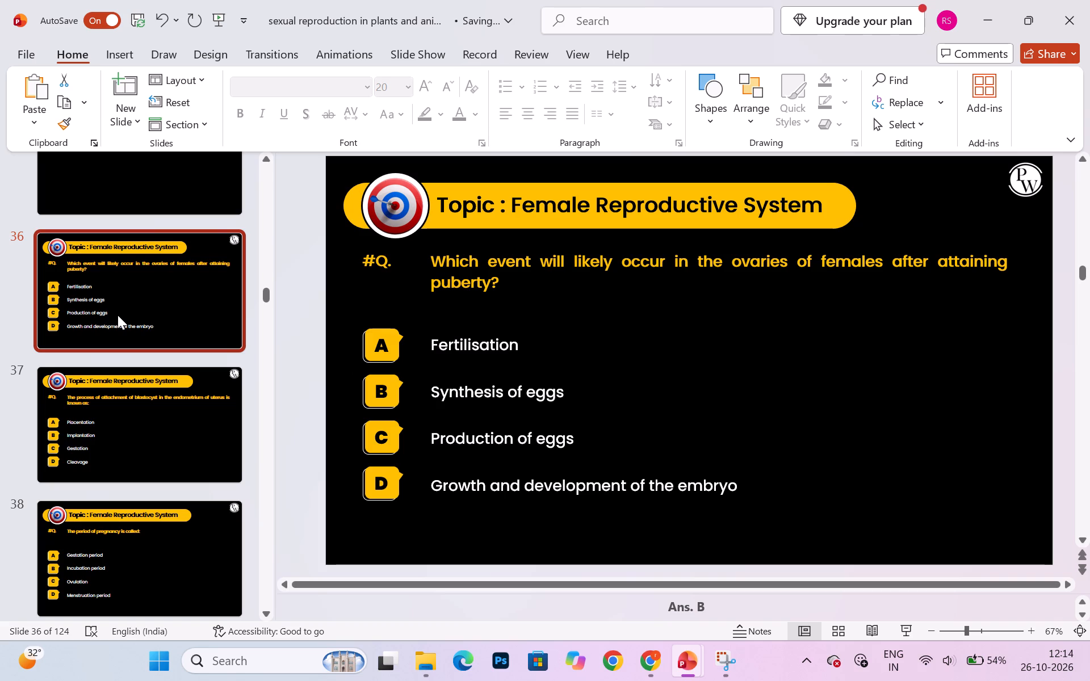
Read through slides 36 to 43, from the female reproductive questions to what happens when the egg is not fertilised.
{"action": "key", "text": "Down"}
{"action": "key", "text": "Down"}
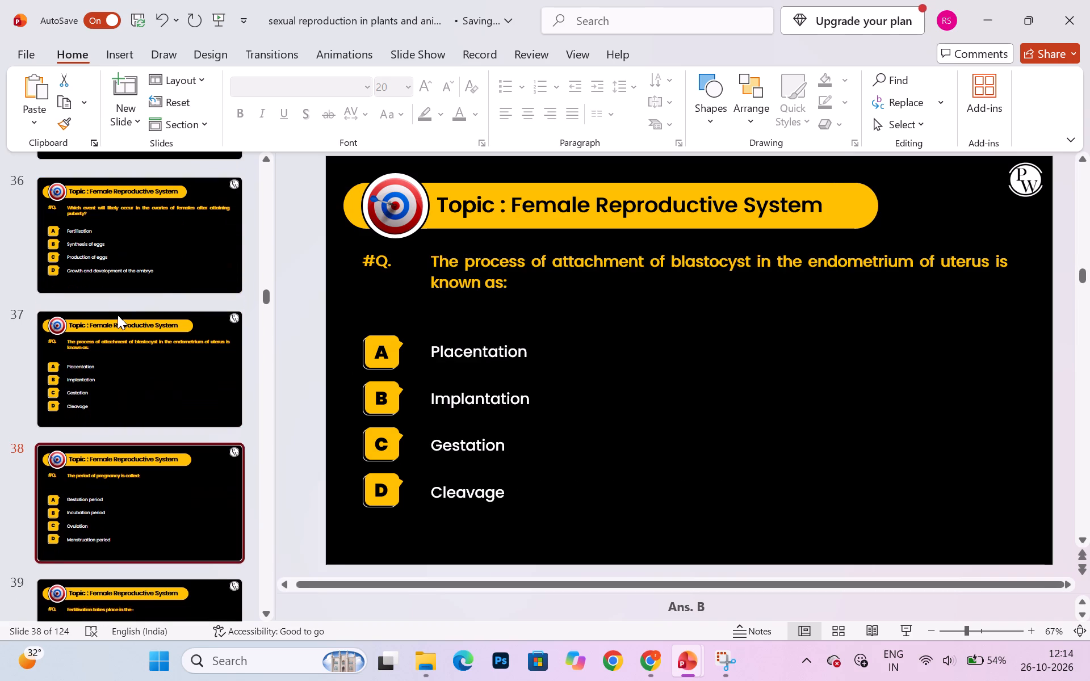
{"action": "key", "text": "Up"}
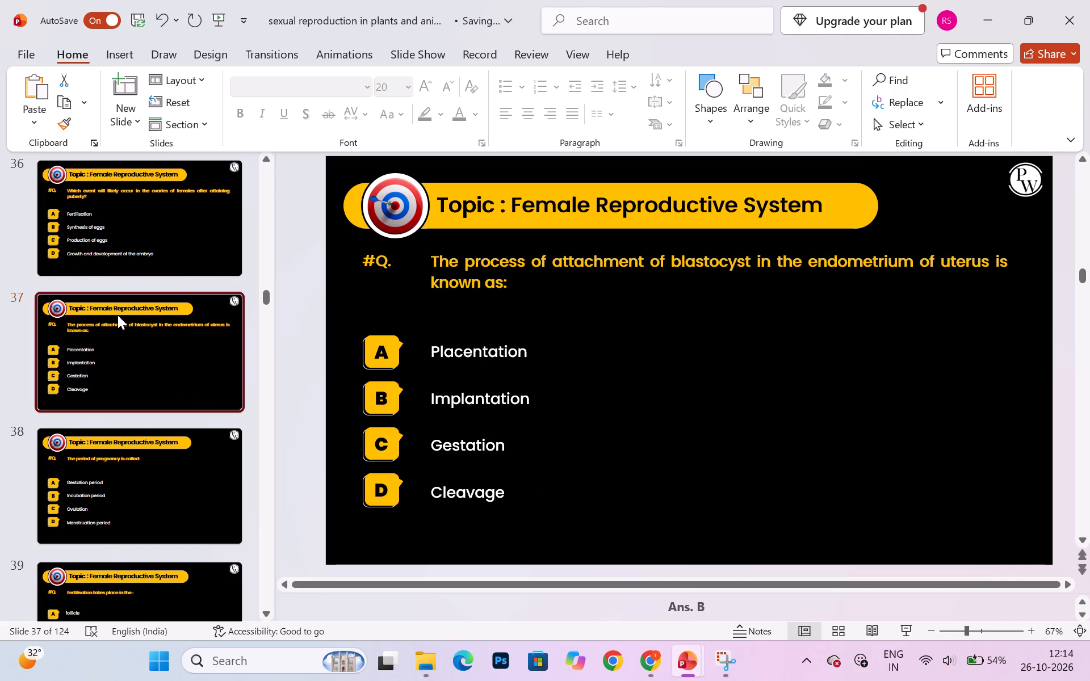
{"action": "key", "text": "Down"}
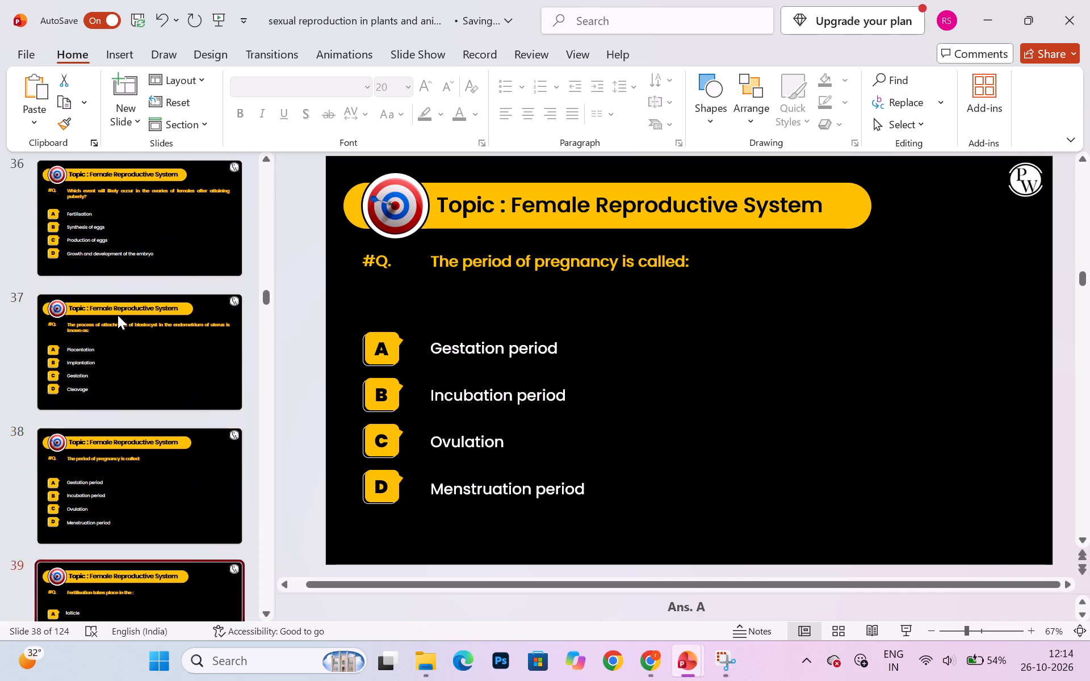
{"action": "key", "text": "Down"}
{"action": "key", "text": "Down"}
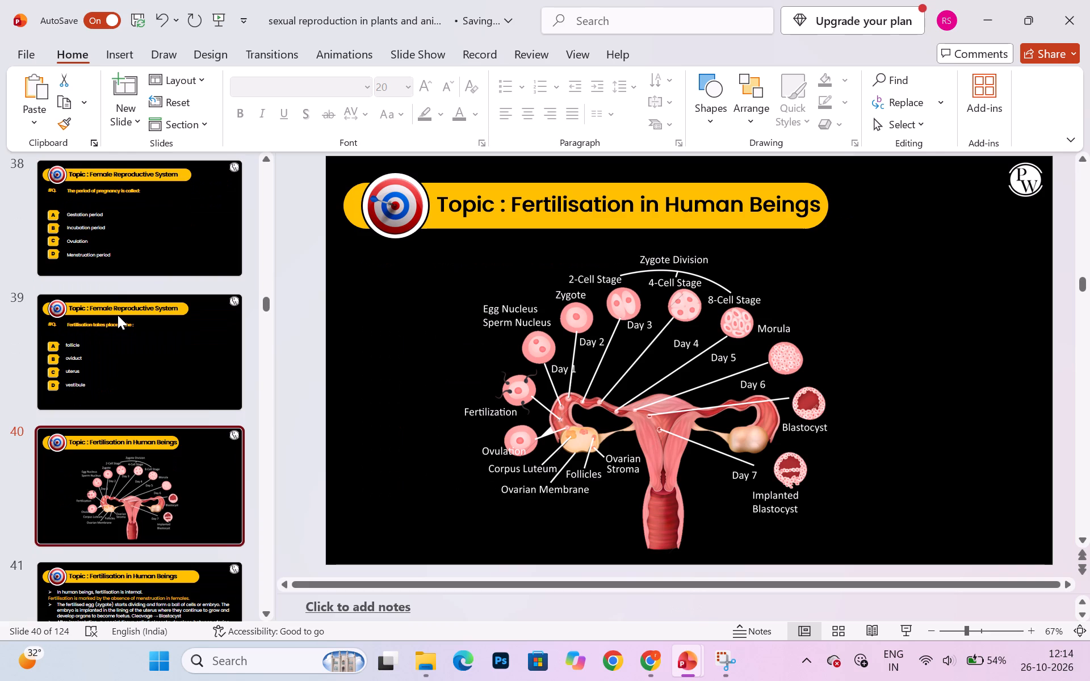
{"action": "key", "text": "Down"}
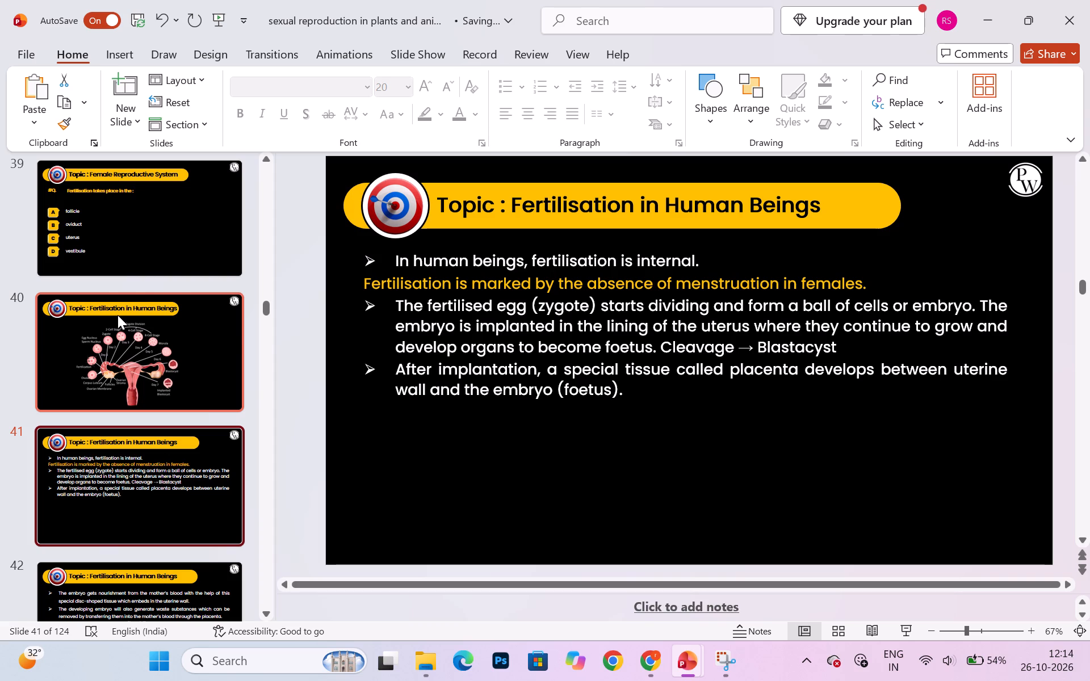
{"action": "key", "text": "Down"}
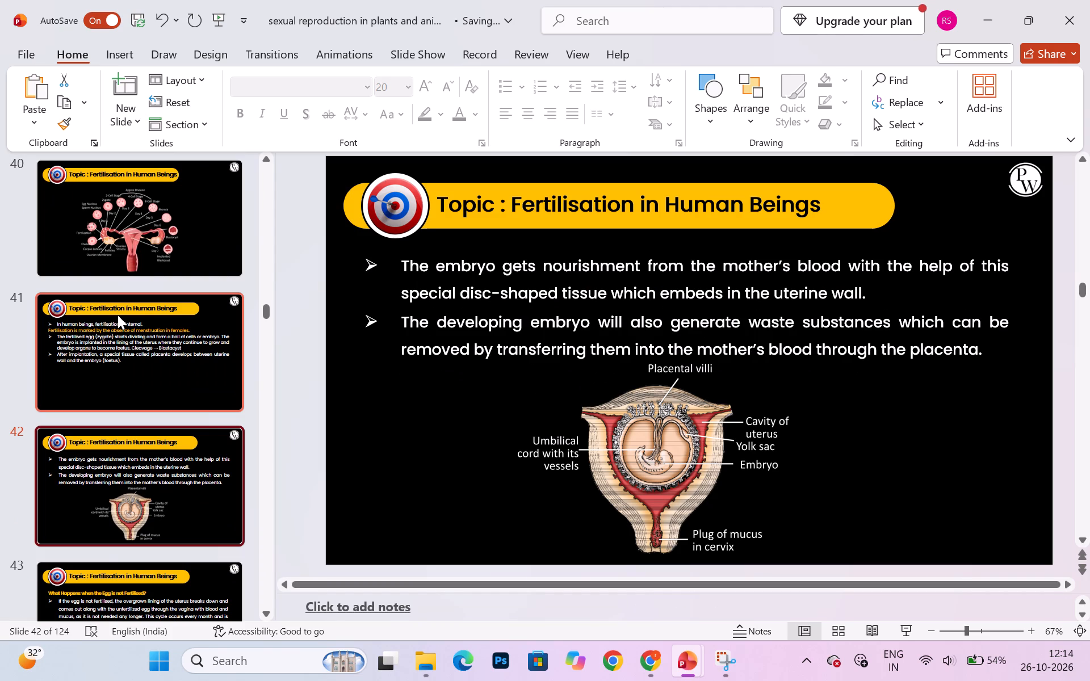
{"action": "key", "text": "Down"}
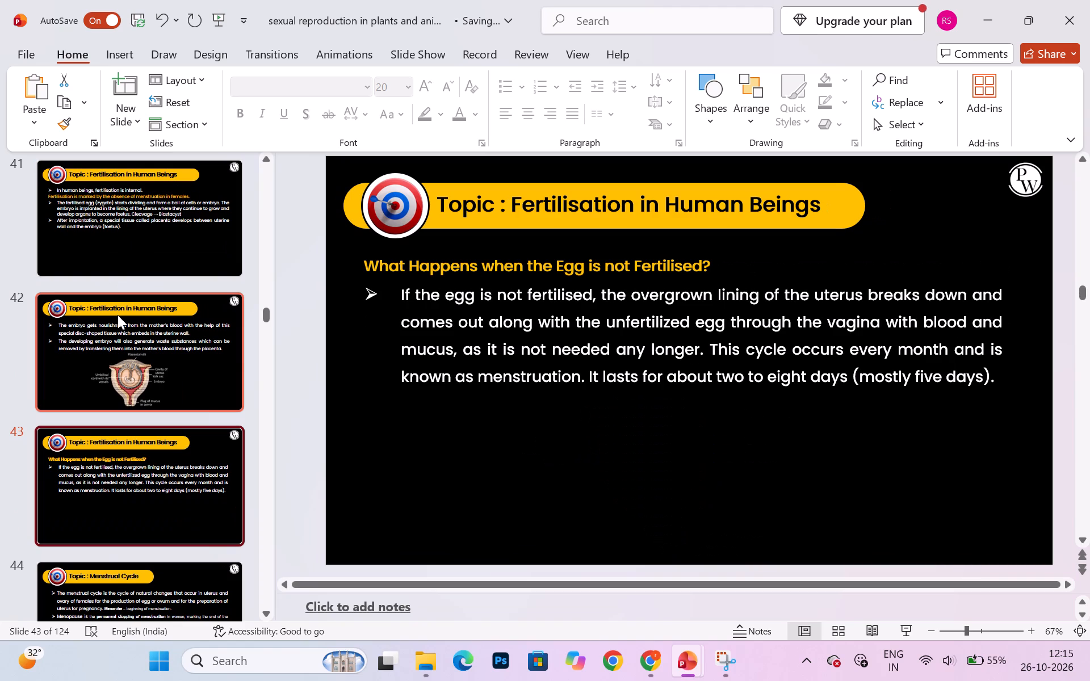
Set all the body text on the Menstrual Cycle slide 44, covering menarche and menopause, to font size 24.
{"action": "key", "text": "Down"}
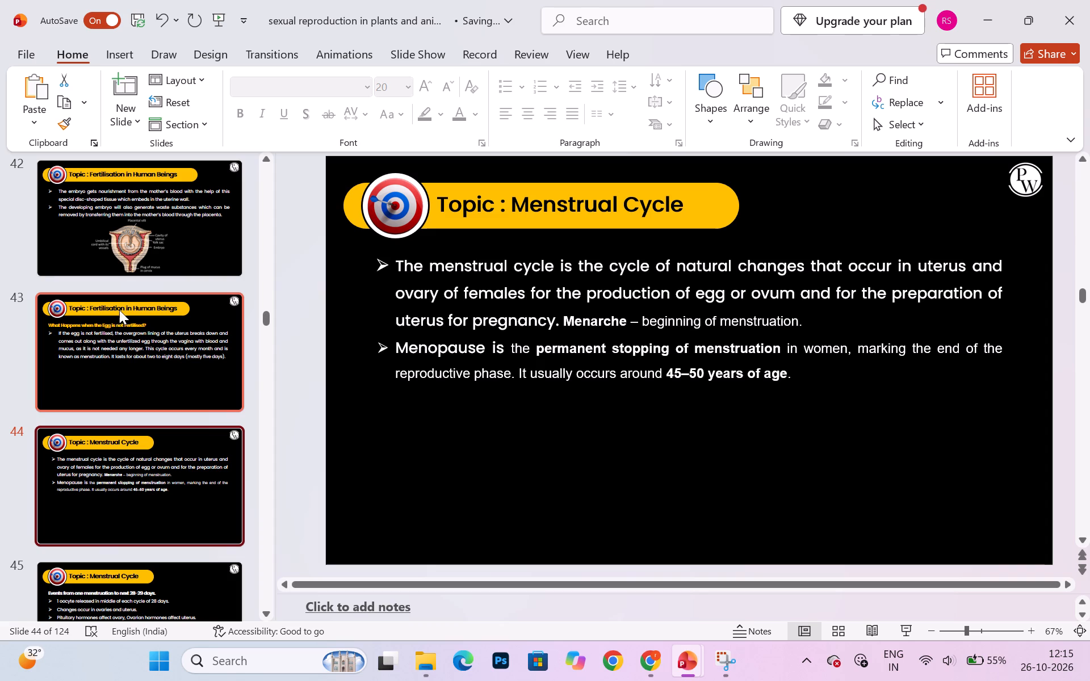
{"action": "left_click", "coordinate": [533, 356]}
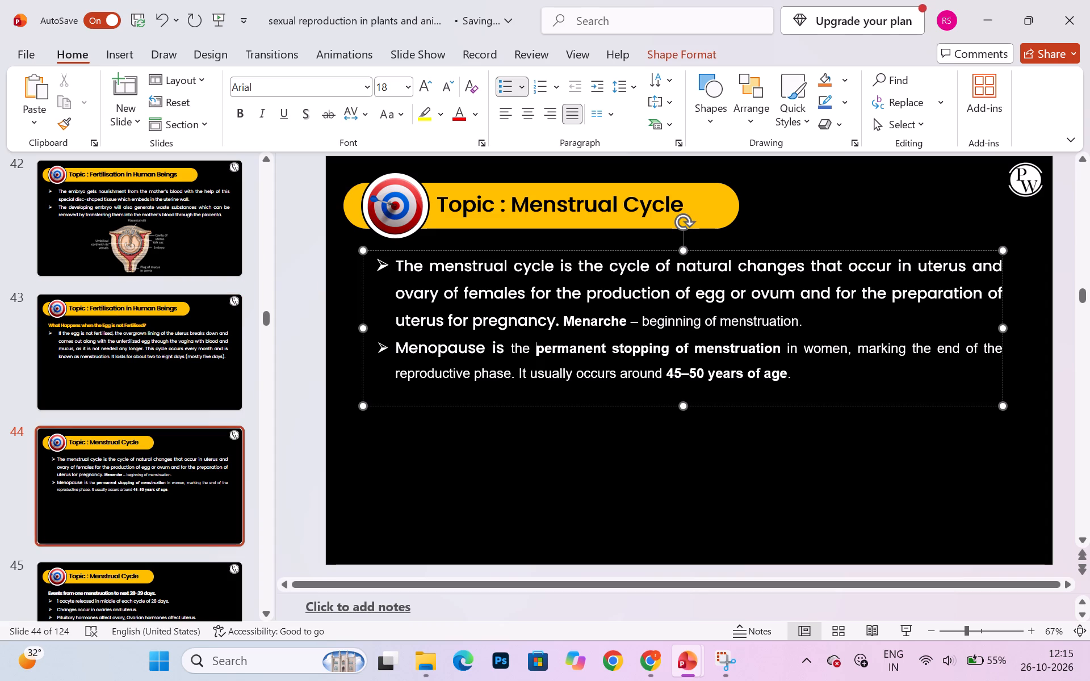
{"action": "key", "text": "ctrl+a"}
{"action": "left_click", "coordinate": [410, 89]}
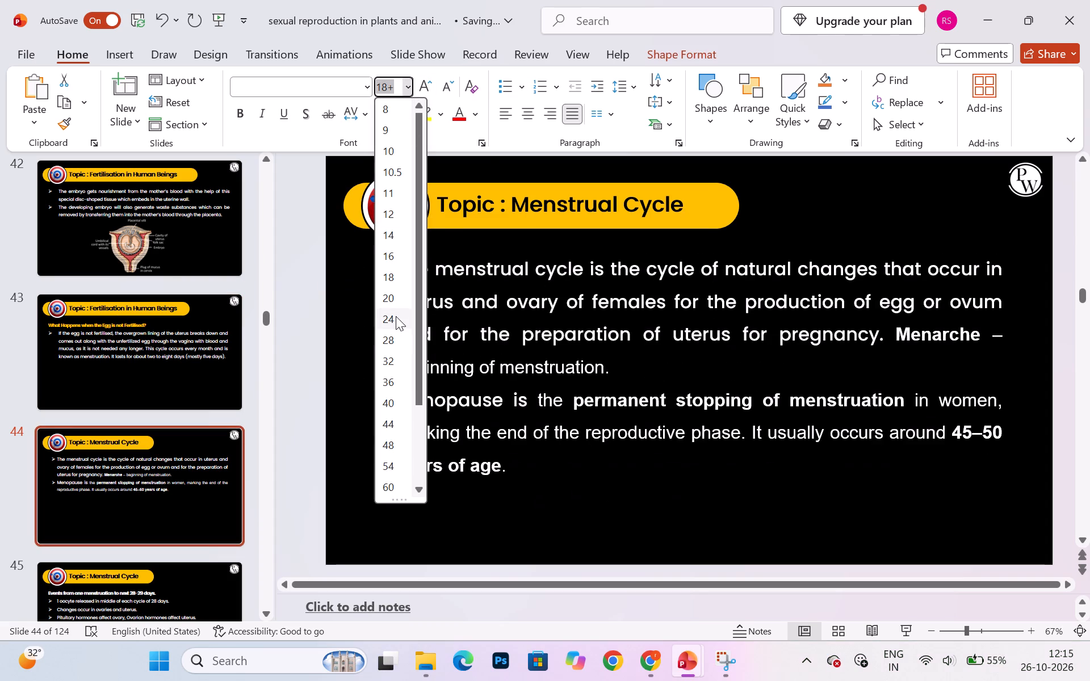
{"action": "left_click", "coordinate": [396, 316]}
{"action": "left_click", "coordinate": [623, 496]}
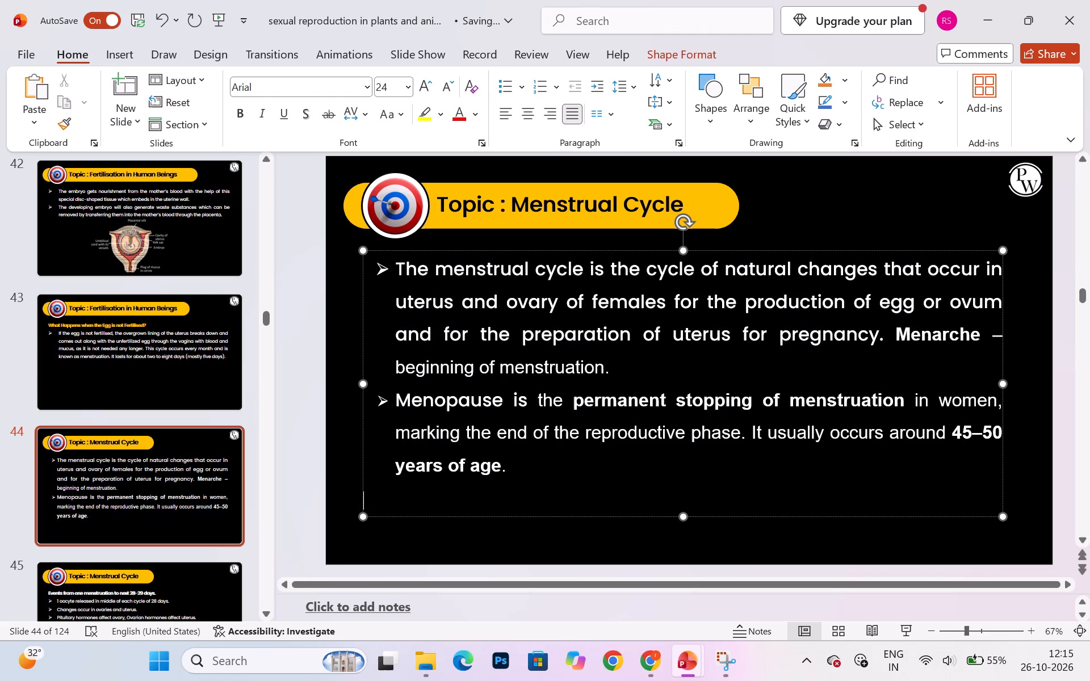
{"action": "left_click", "coordinate": [322, 494]}
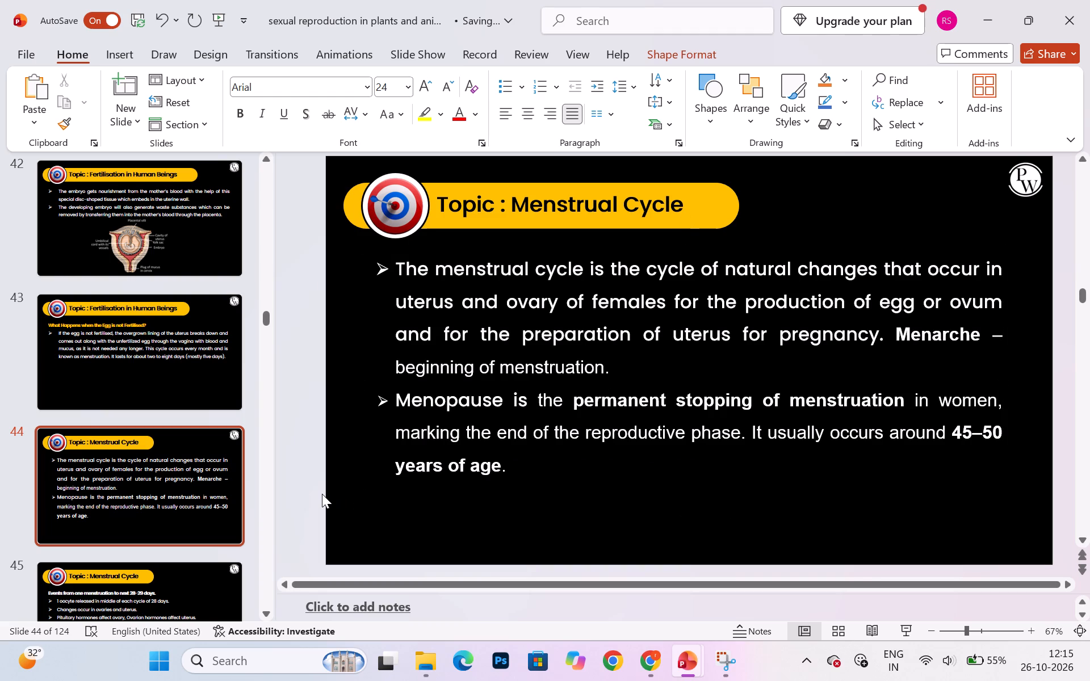
Look over slides 45 to 54, from the Menstrual Cycle events through Placenta and Parturition to the first Sexually Transmitted Diseases question.
{"action": "key", "text": "Down"}
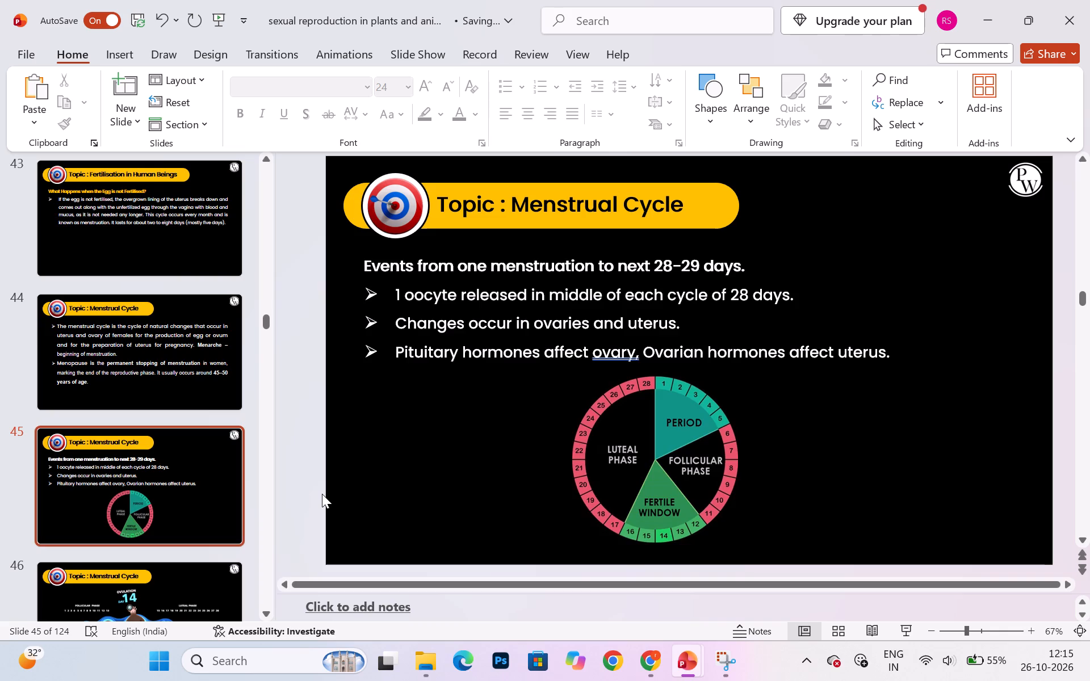
{"action": "key", "text": "Down"}
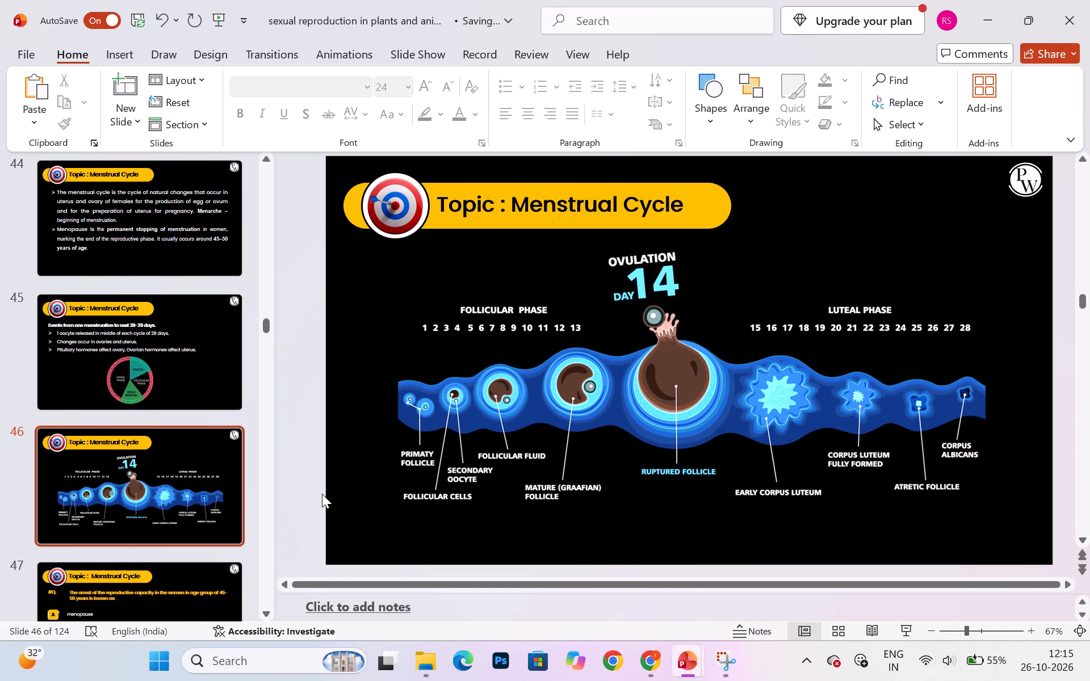
{"action": "key", "text": "Down"}
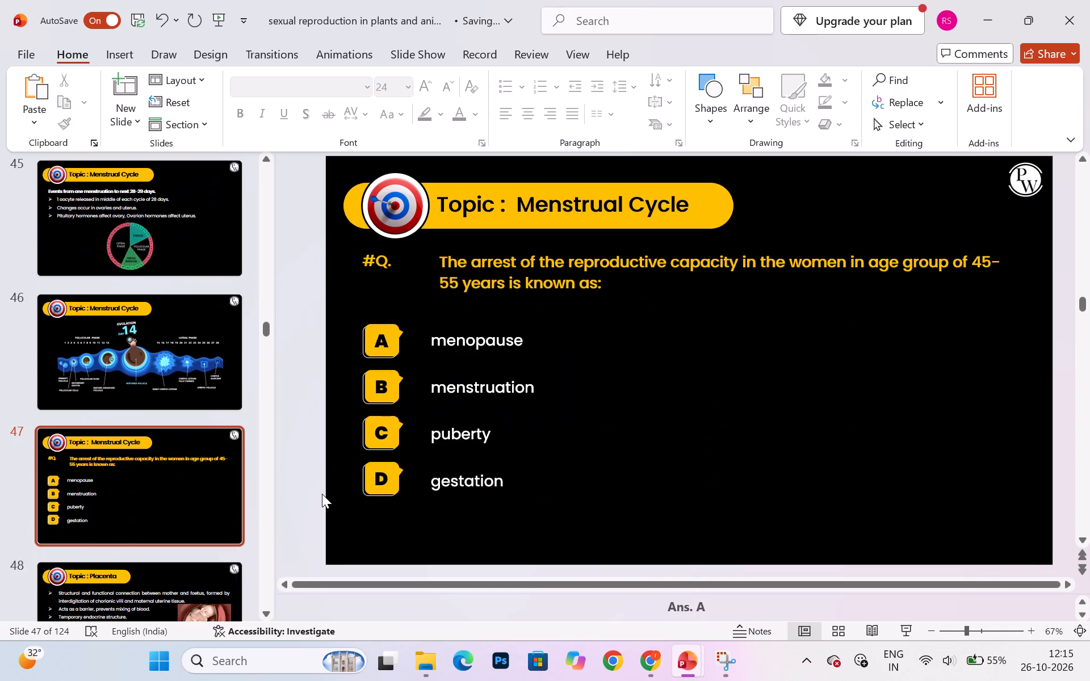
{"action": "key", "text": "Down"}
{"action": "key", "text": "Up"}
{"action": "key", "text": "Down"}
{"action": "key", "text": "Down"}
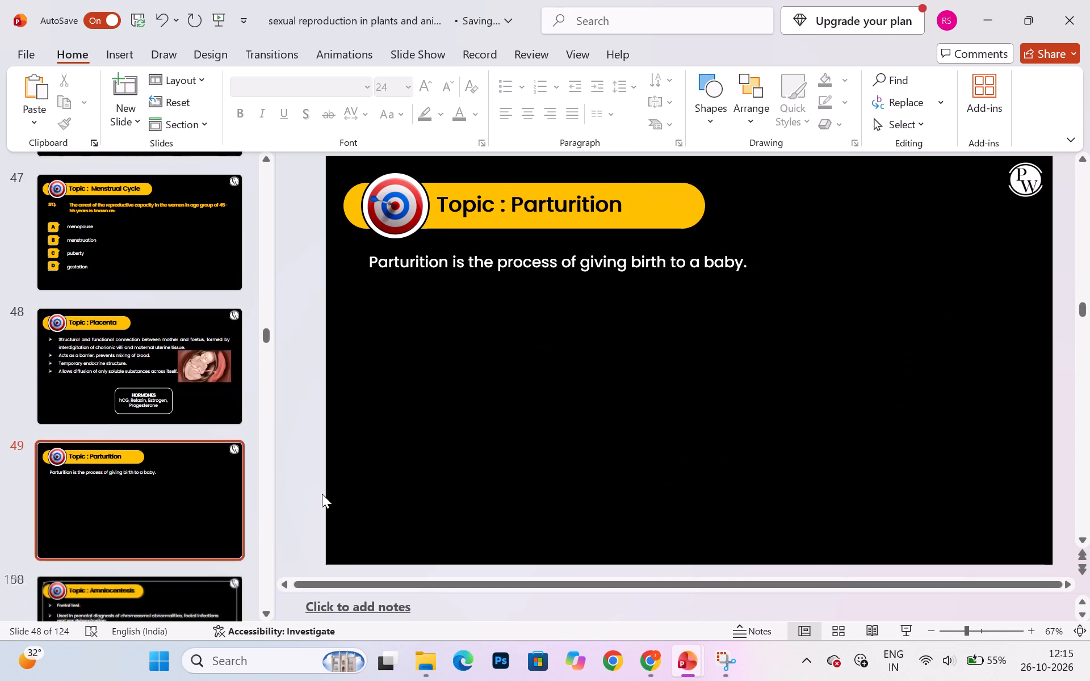
{"action": "key", "text": "Down"}
{"action": "key", "text": "Down"}
{"action": "key", "text": "Down"}
{"action": "key", "text": "Down"}
{"action": "key", "text": "Down"}
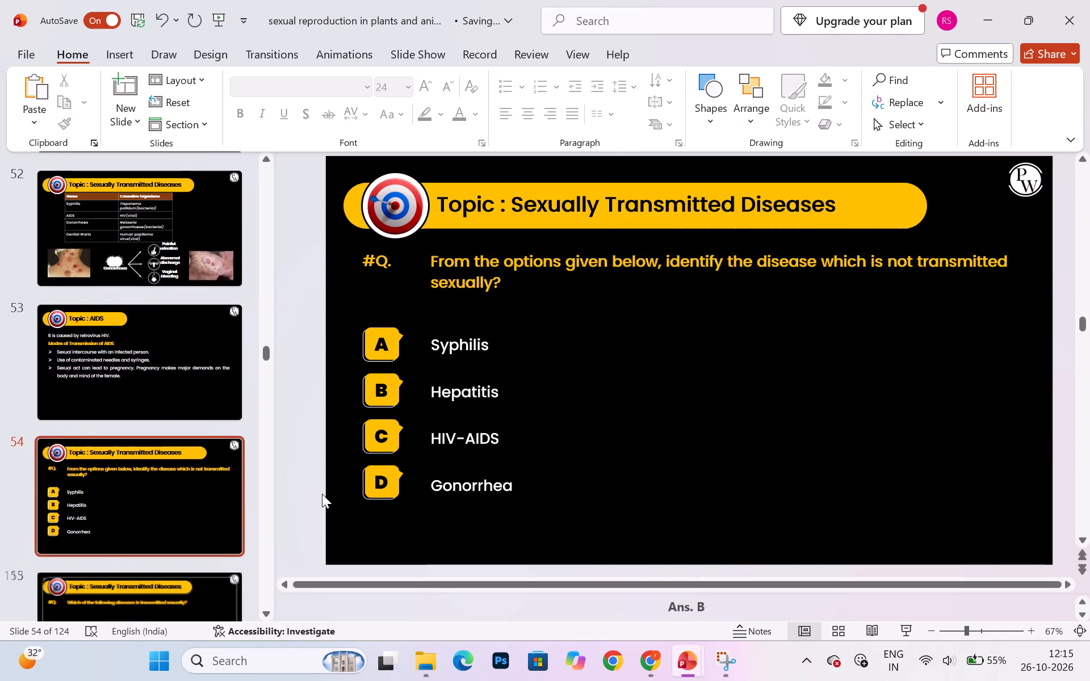
Skim slides 55 to 74, covering contraceptive, barrier, intrauterine, chemical and surgical methods and their questions.
{"action": "key", "text": "Down"}
{"action": "key", "text": "Down"}
{"action": "key", "text": "Down"}
{"action": "key", "text": "Down"}
{"action": "key", "text": "Down"}
{"action": "key", "text": "Down"}
{"action": "key", "text": "Down"}
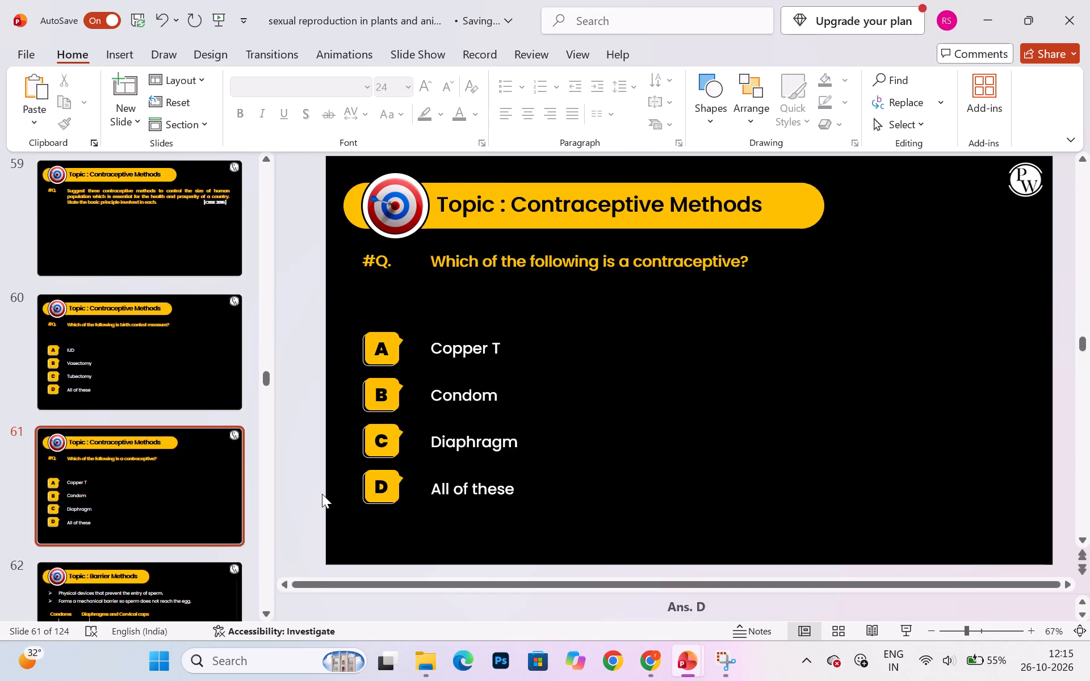
{"action": "key", "text": "Down"}
{"action": "key", "text": "Down"}
{"action": "key", "text": "Down"}
{"action": "key", "text": "Down"}
{"action": "key", "text": "Down"}
{"action": "key", "text": "Down"}
{"action": "key", "text": "Down"}
{"action": "key", "text": "Down"}
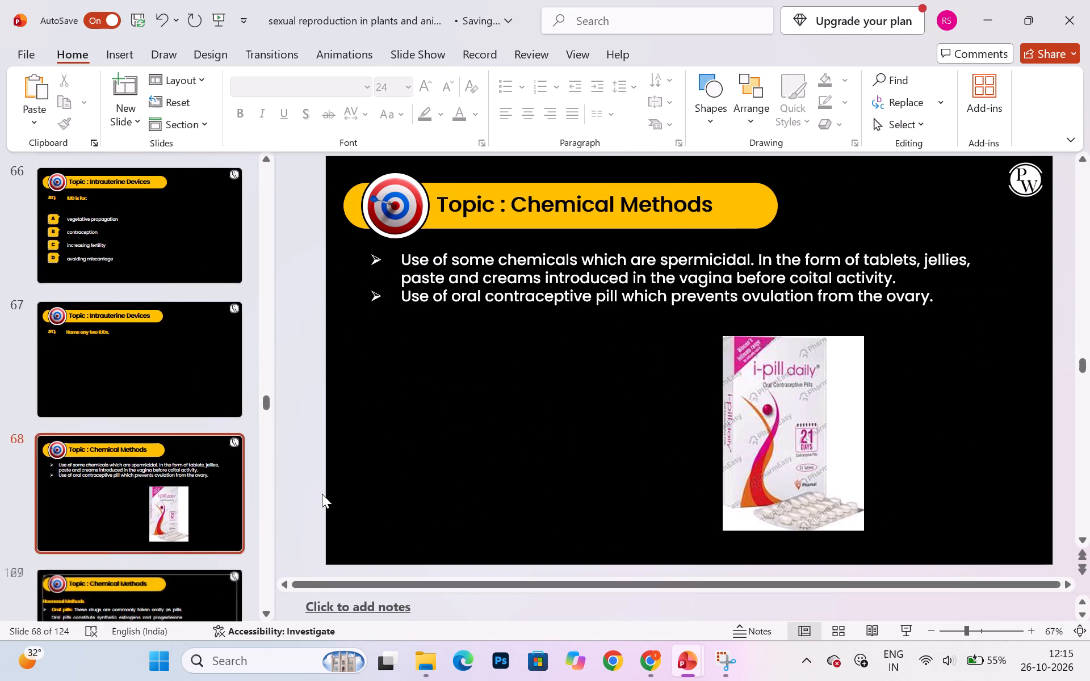
{"action": "key", "text": "Down"}
{"action": "key", "text": "Down"}
{"action": "key", "text": "Down"}
{"action": "key", "text": "Down"}
{"action": "key", "text": "Down"}
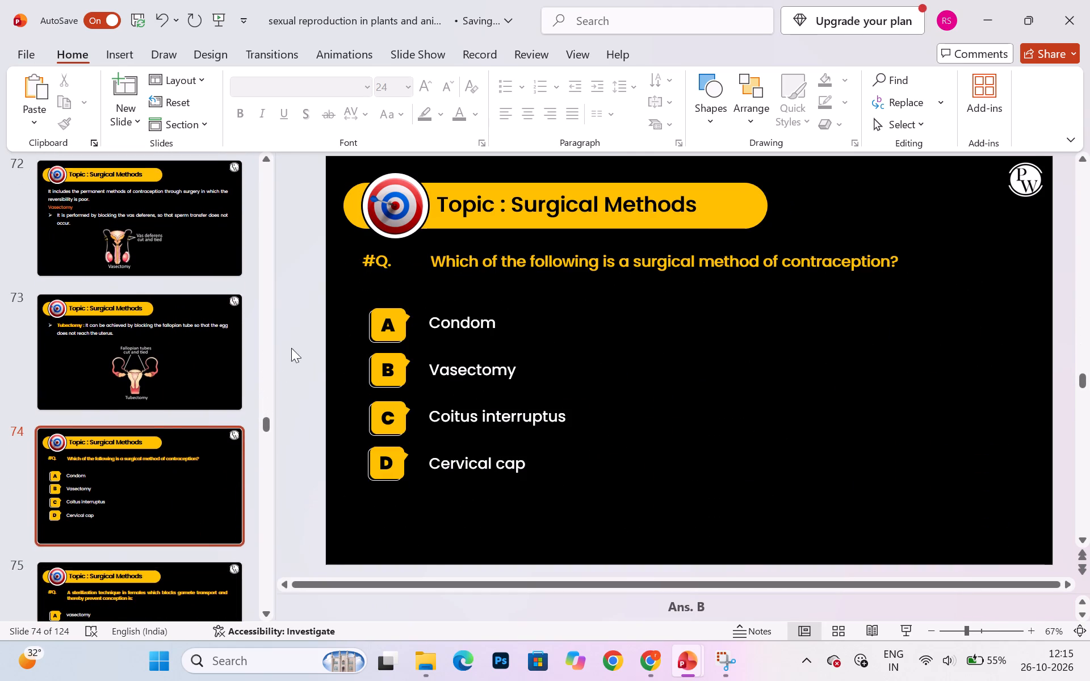
Return to the title slide and review slides 1 to 17, from Reproductive Events to the Male Reproductive System, Duct and Penis topics.
{"action": "scroll", "coordinate": [165, 415], "scroll_direction": "up", "scroll_amount": 11}
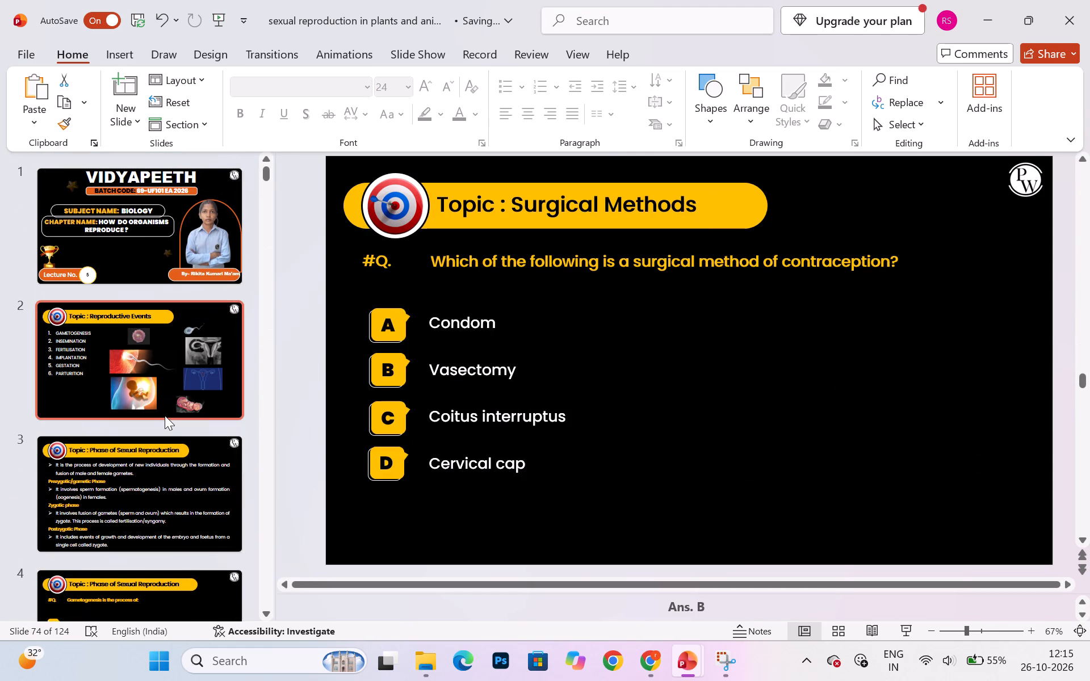
{"action": "left_click", "coordinate": [158, 243]}
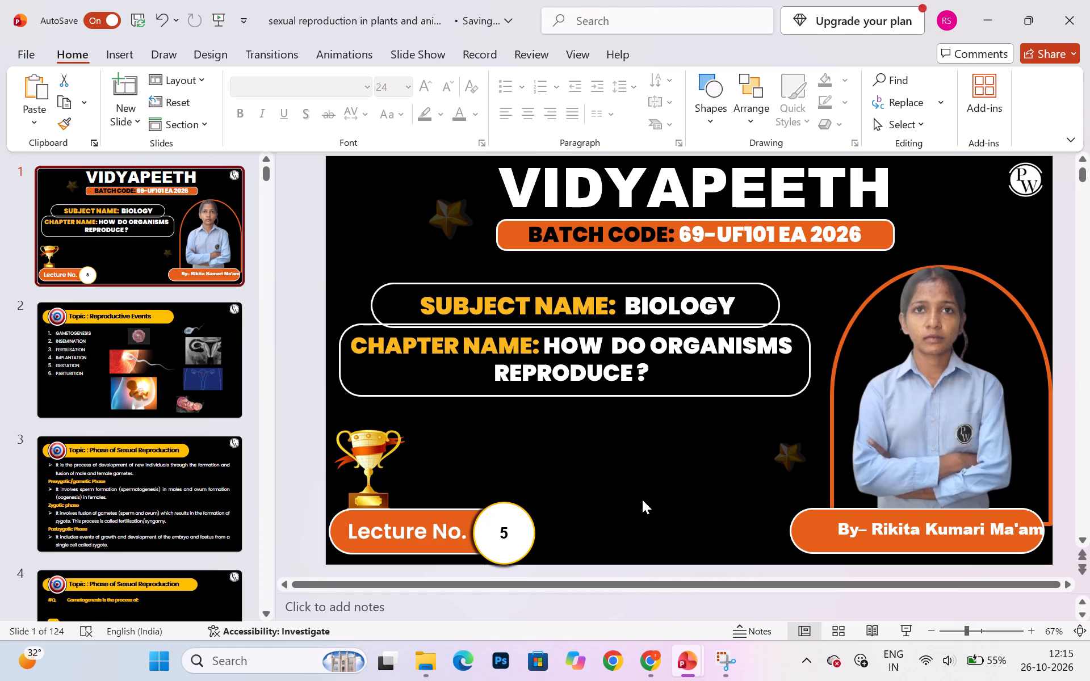
{"action": "key", "text": "Down"}
{"action": "key", "text": "Down"}
{"action": "key", "text": "Down"}
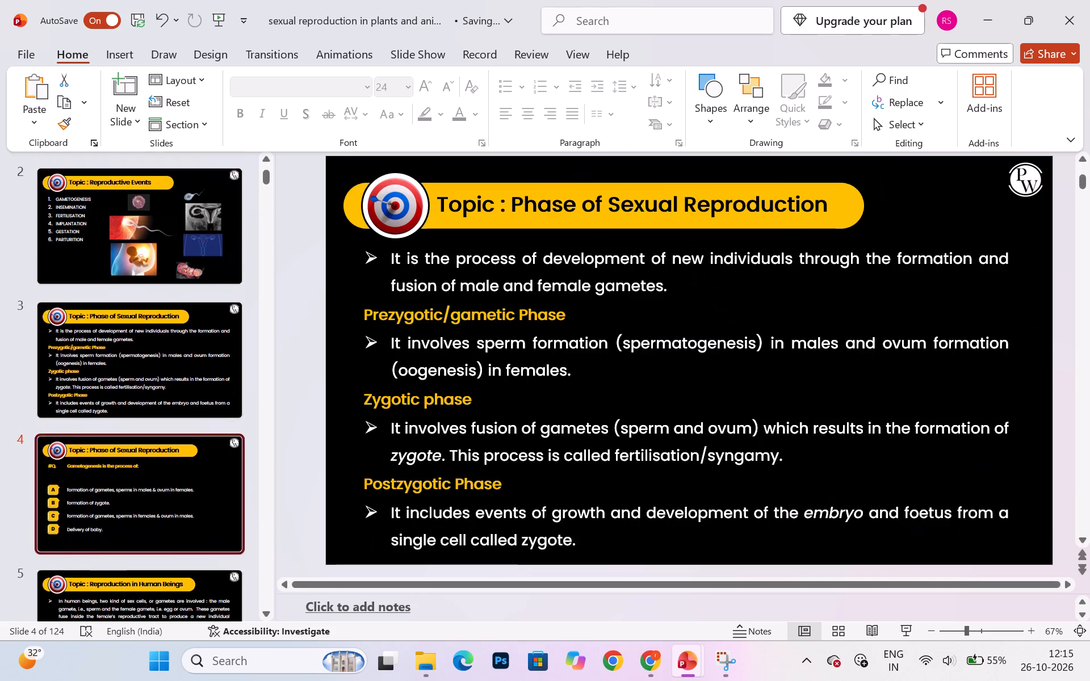
{"action": "key", "text": "Down"}
{"action": "key", "text": "Down"}
{"action": "key", "text": "Down"}
{"action": "key", "text": "Down"}
{"action": "key", "text": "Down"}
{"action": "key", "text": "Down"}
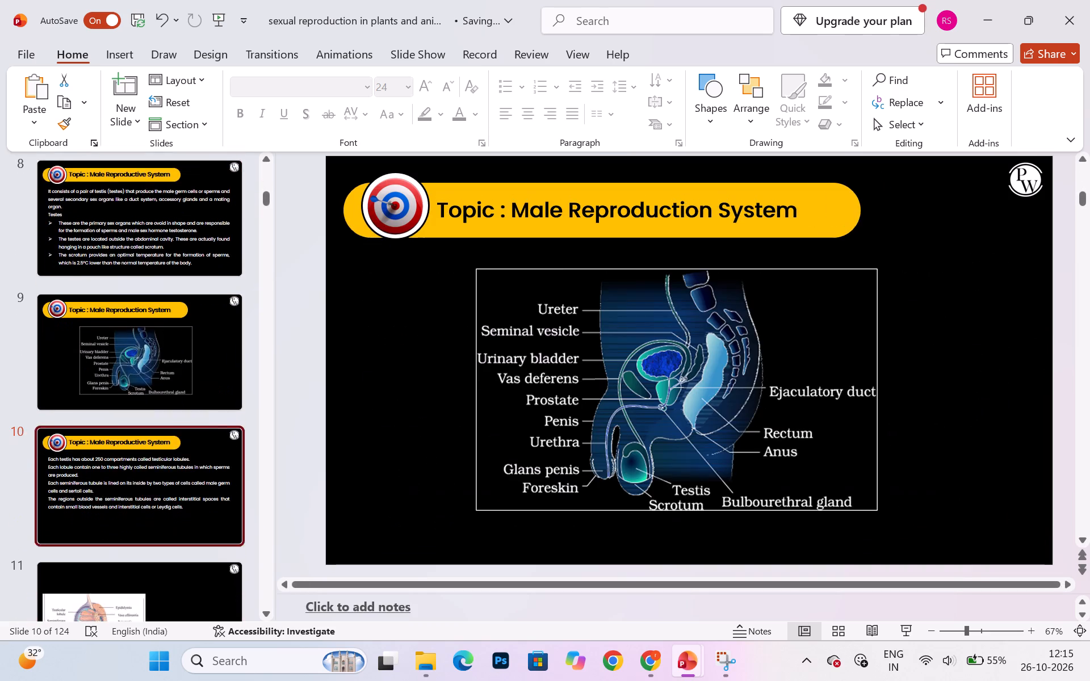
{"action": "key", "text": "Down"}
{"action": "key", "text": "Down"}
{"action": "key", "text": "Down"}
{"action": "key", "text": "Down"}
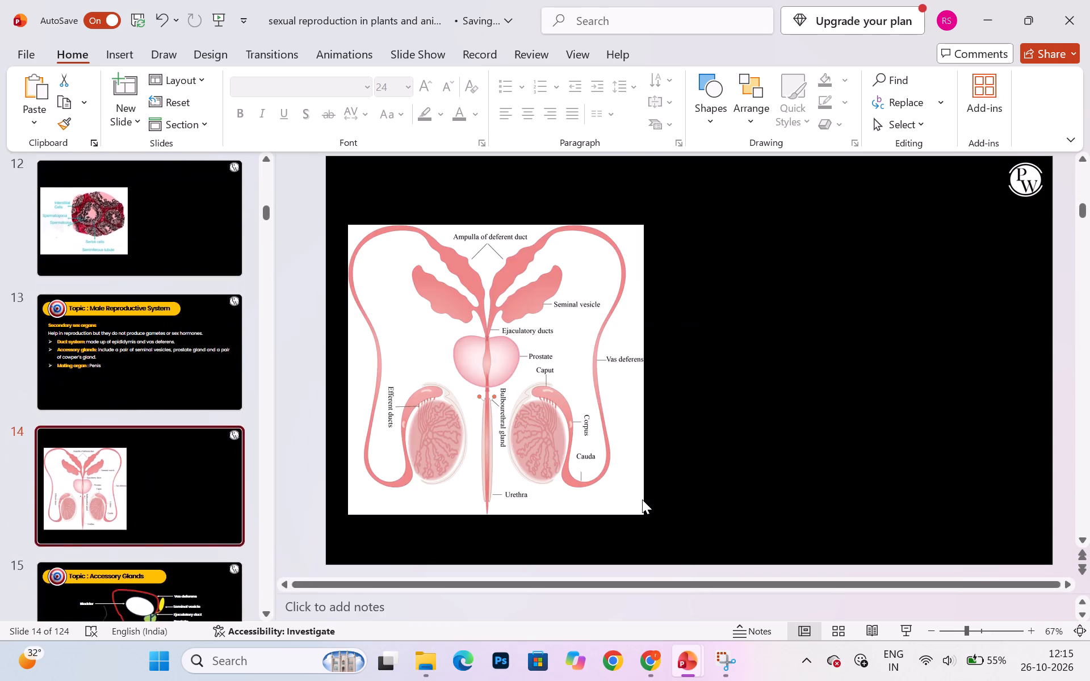
{"action": "key", "text": "Down"}
{"action": "key", "text": "Down"}
{"action": "key", "text": "Down"}
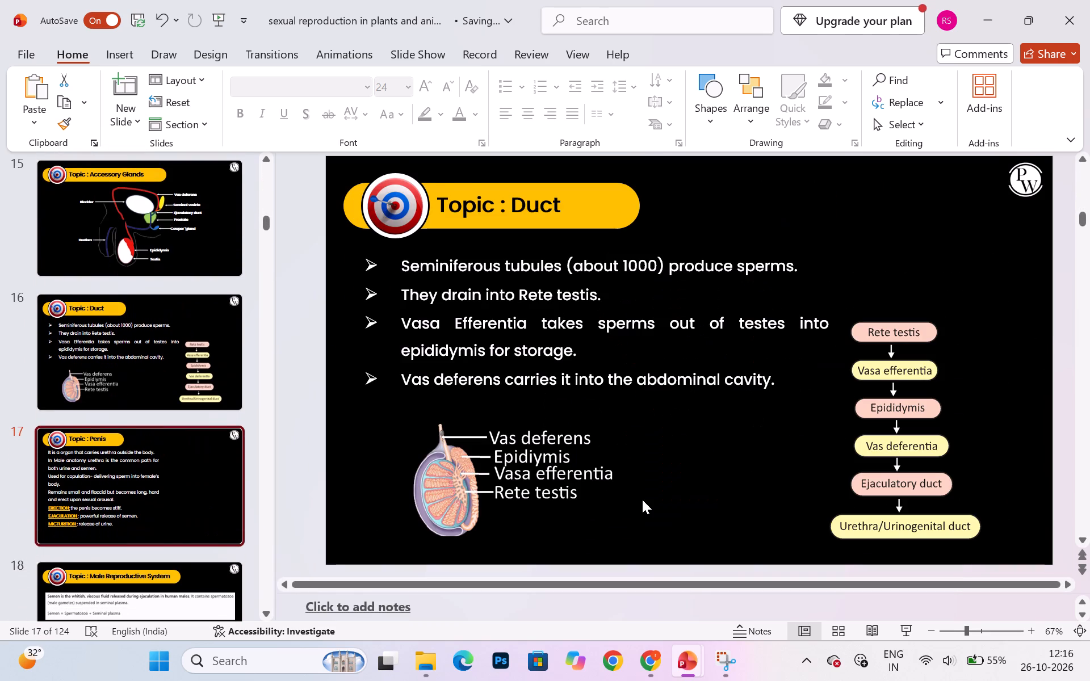
Review the semen slides 18 to 23, comparing the added gland notes with the existing Semen text and the sperm structure slide.
{"action": "key", "text": "Down"}
{"action": "key", "text": "Down"}
{"action": "key", "text": "Up"}
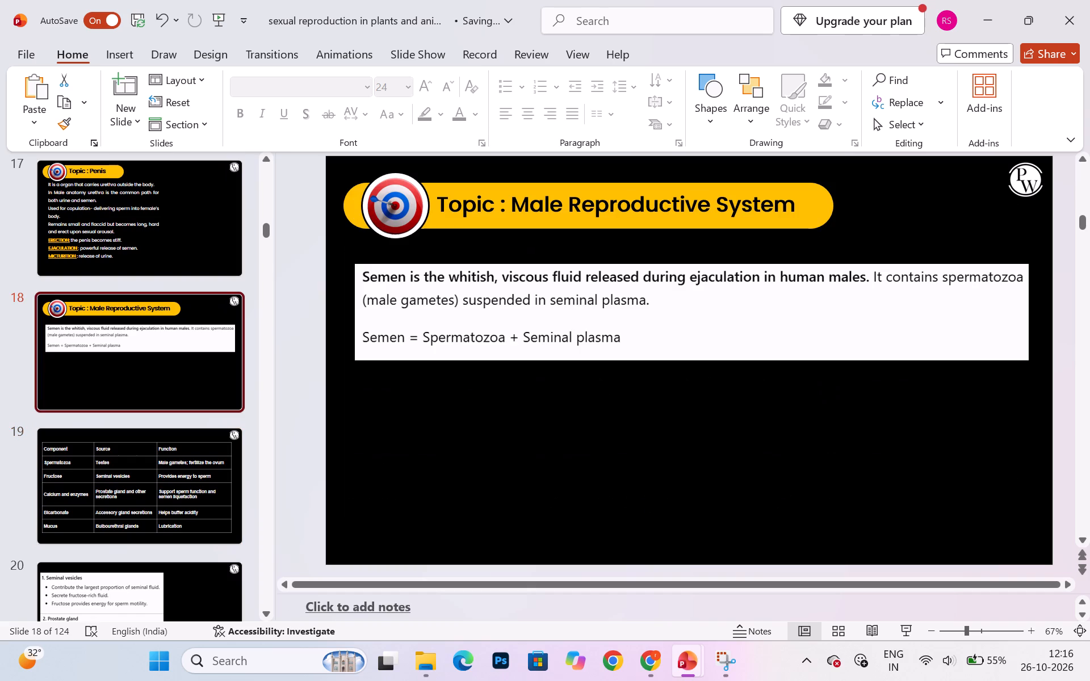
{"action": "key", "text": "Down"}
{"action": "key", "text": "Down"}
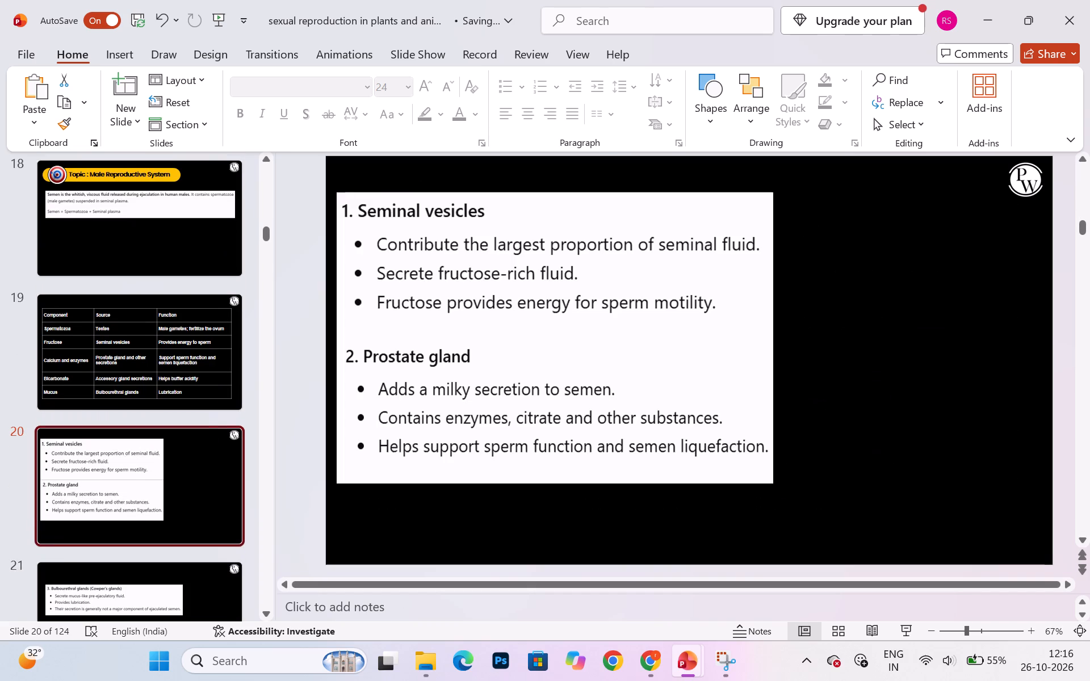
{"action": "key", "text": "Down"}
{"action": "key", "text": "Down"}
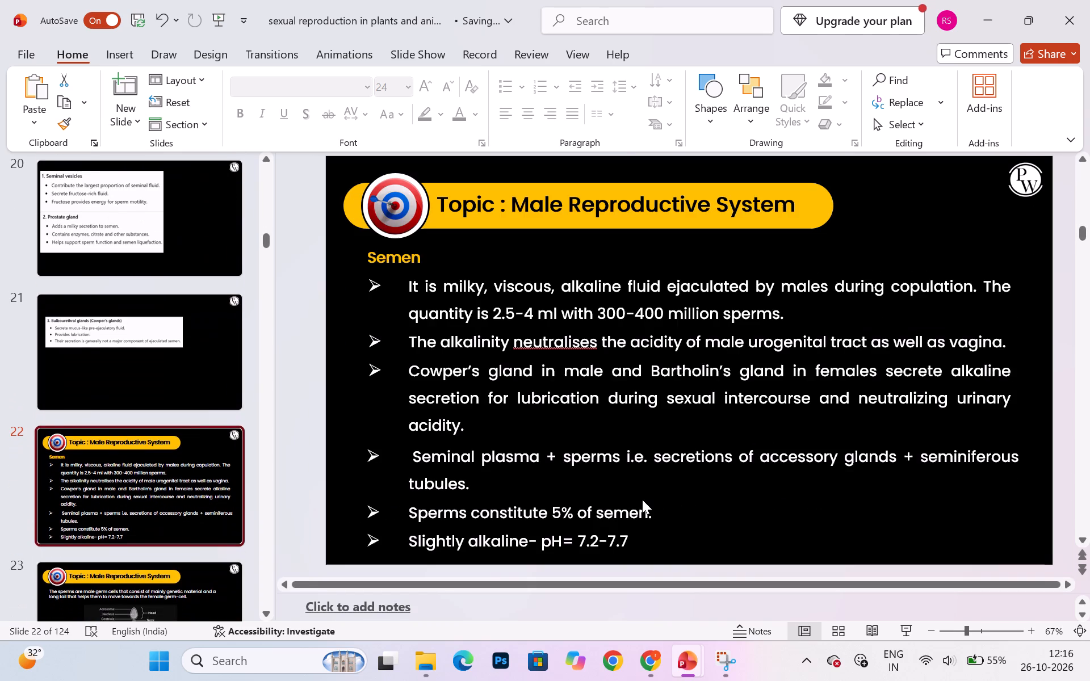
{"action": "key", "text": "Up"}
{"action": "key", "text": "Up"}
{"action": "key", "text": "Down"}
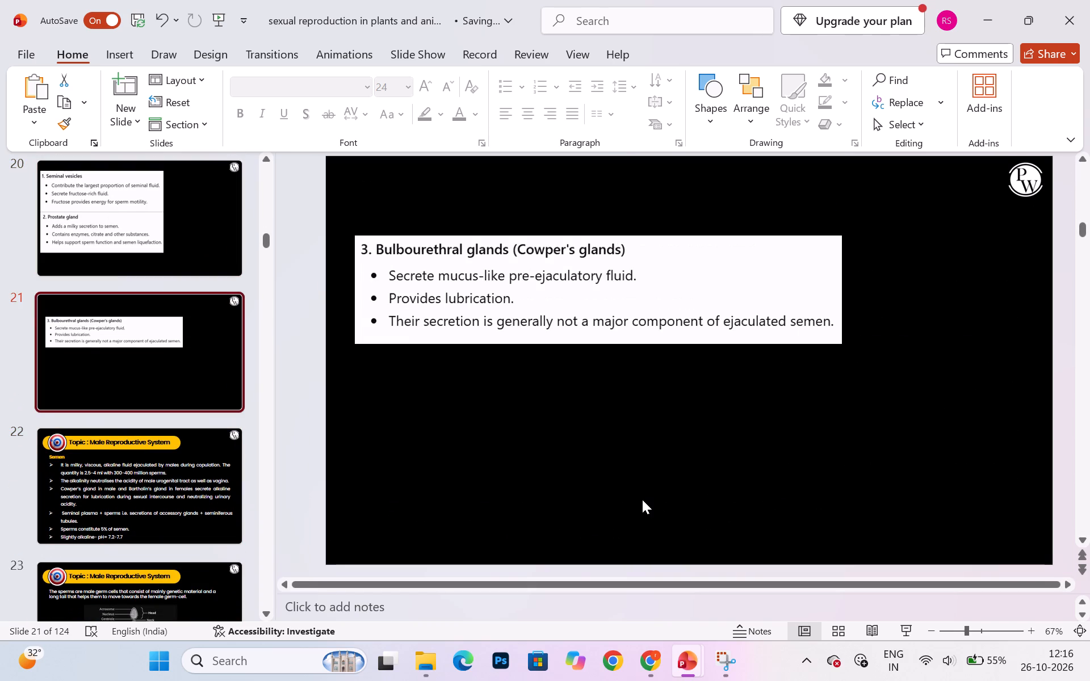
{"action": "key", "text": "Down"}
{"action": "key", "text": "Down"}
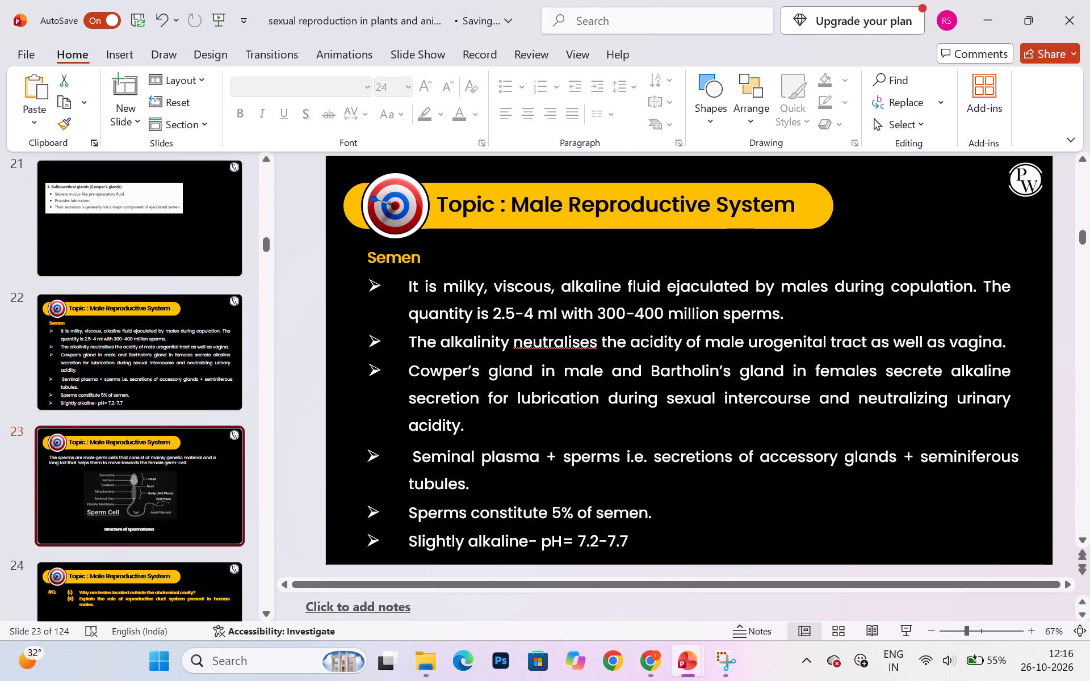
{"action": "key", "text": "Up"}
{"action": "key", "text": "Up"}
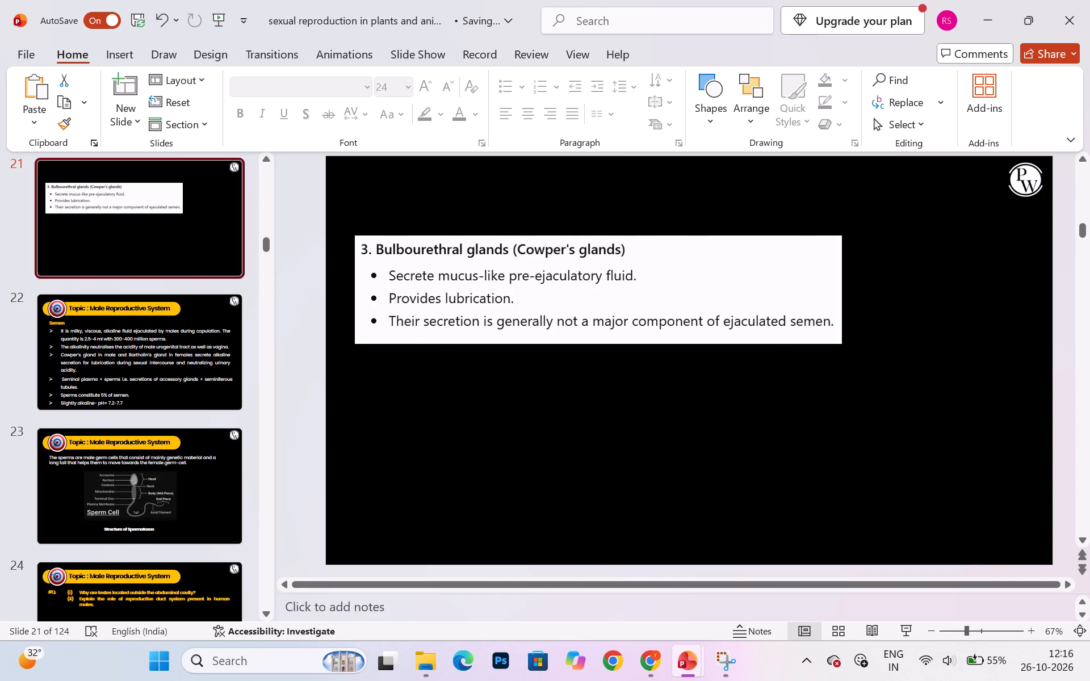
{"action": "key", "text": "Down"}
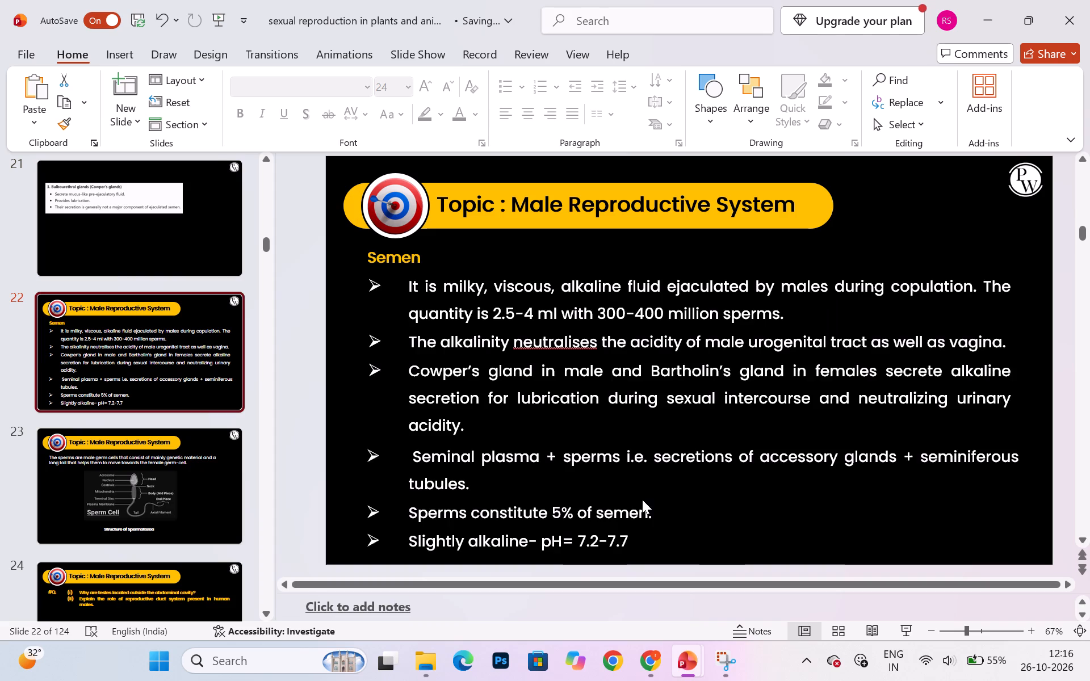
{"action": "key", "text": "Down"}
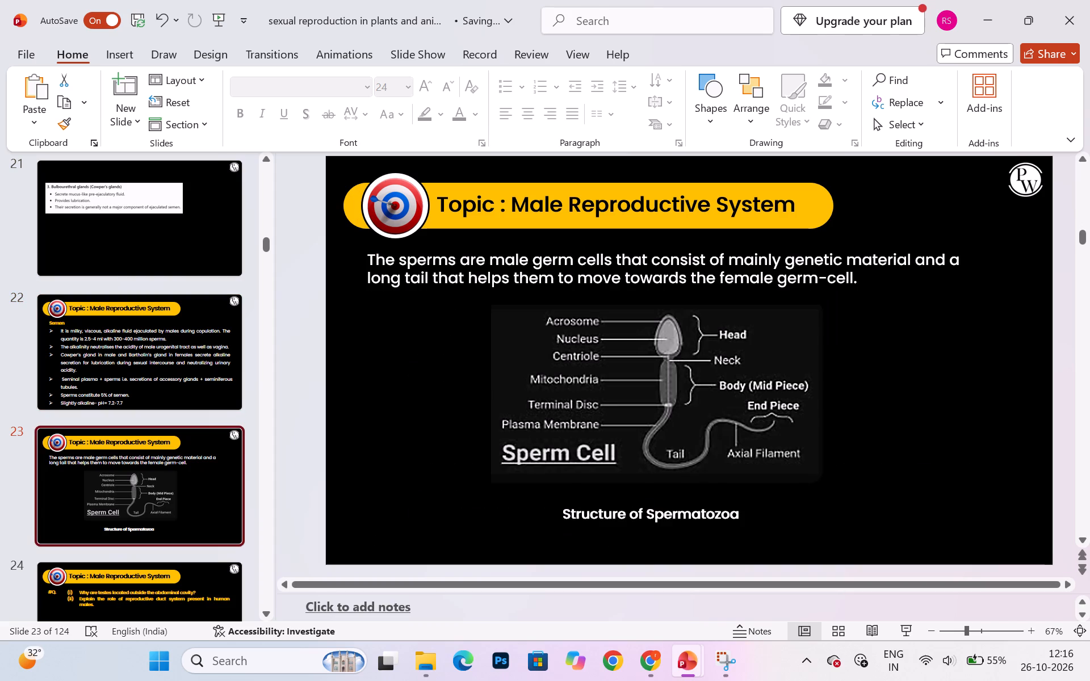
{"action": "key", "text": "Up"}
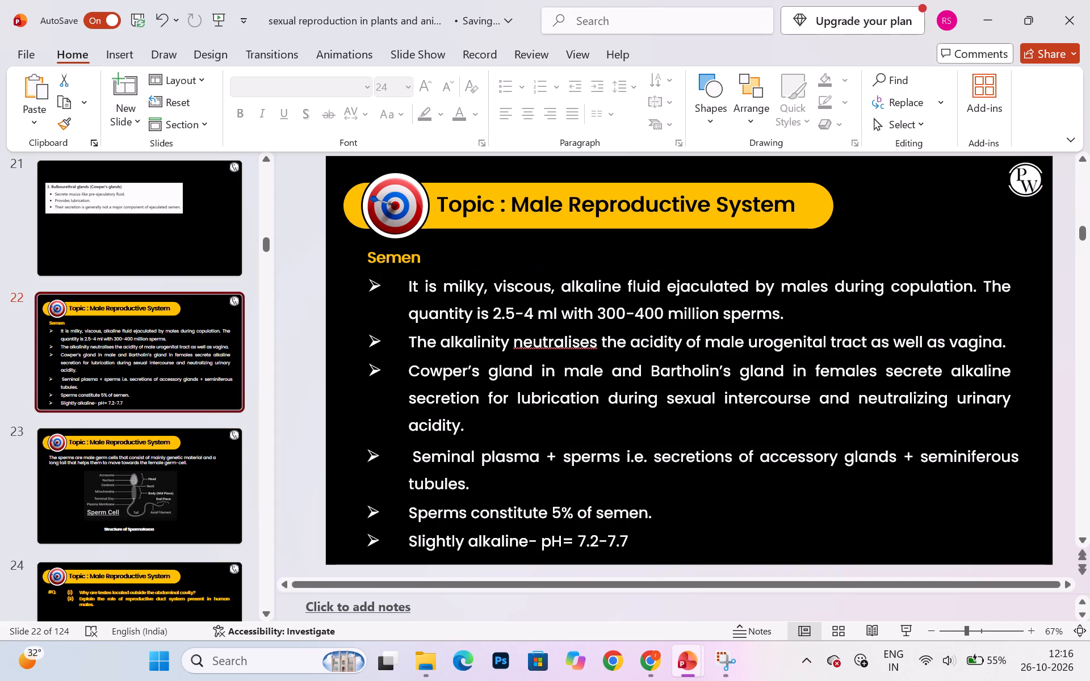
{"action": "left_click", "coordinate": [654, 664]}
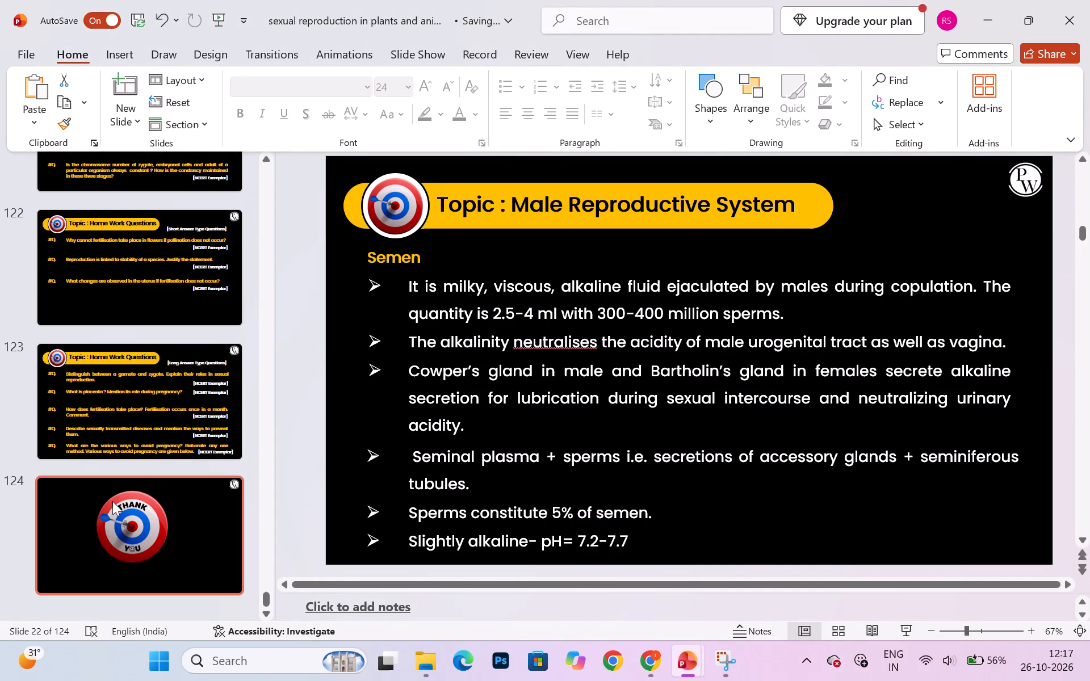
{"action": "left_click", "coordinate": [110, 411]}
{"action": "scroll", "coordinate": [110, 411], "scroll_direction": "up", "scroll_amount": 5}
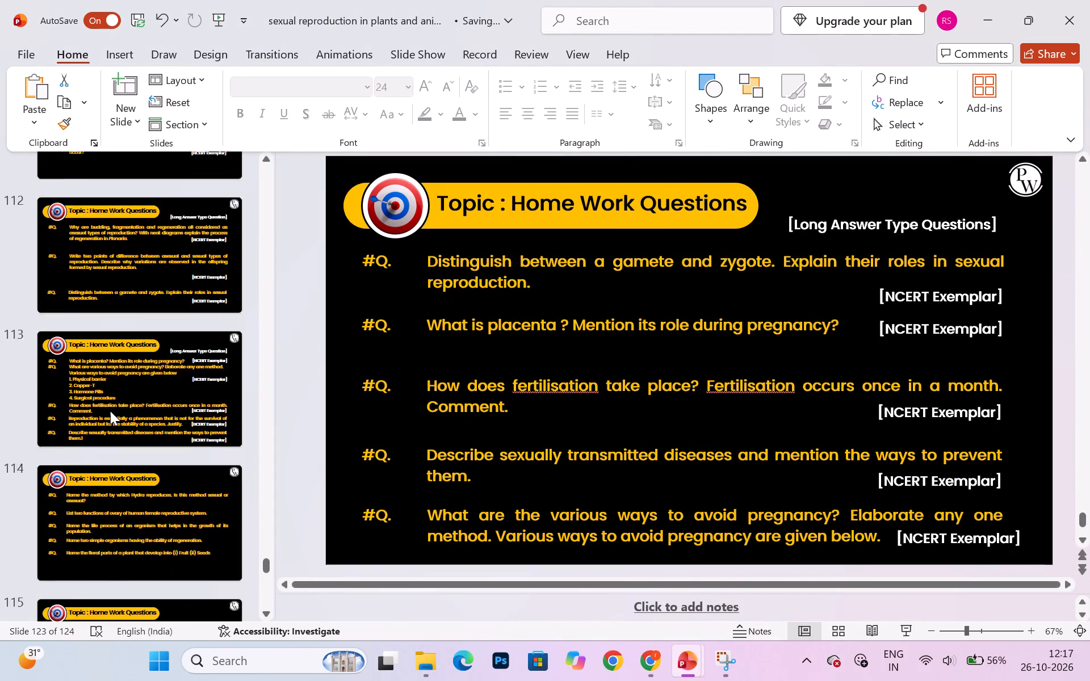
{"action": "scroll", "coordinate": [110, 411], "scroll_direction": "up", "scroll_amount": 8}
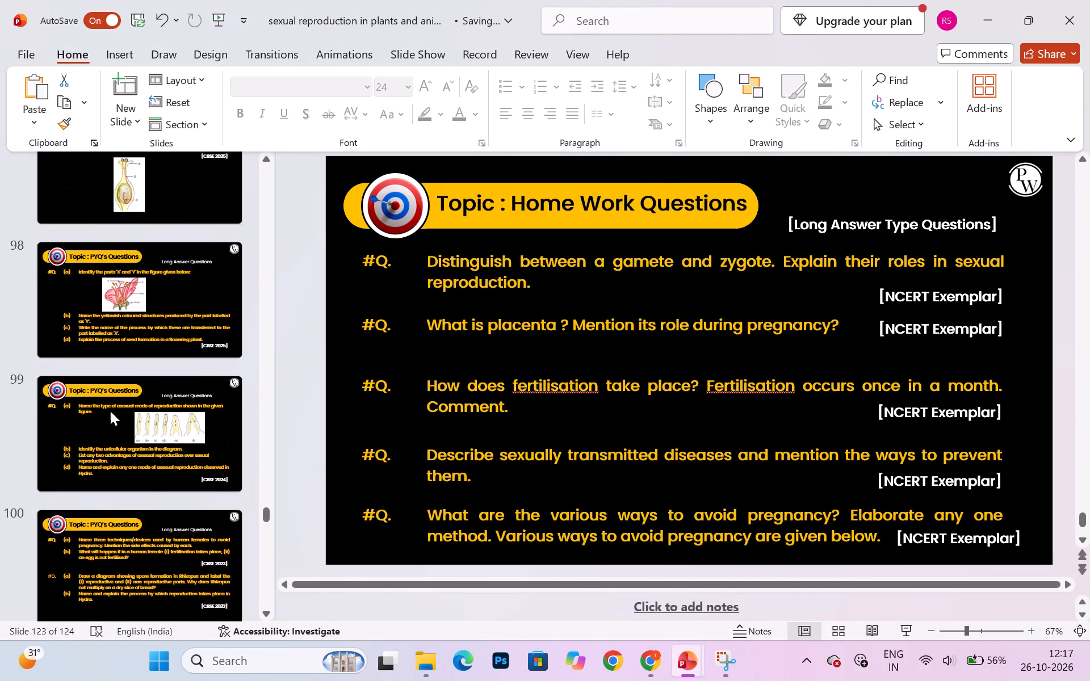
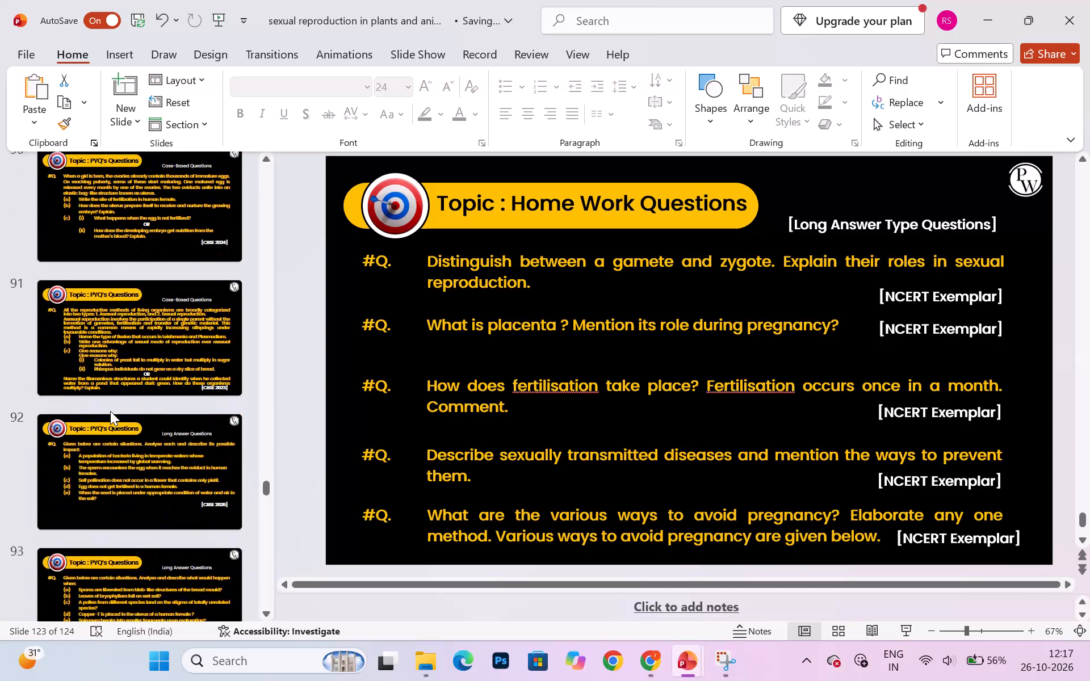
Skim the slides from the PYQ's and Home Work questions back to the opening slides, ending at the Surgical Methods slides.
{"action": "scroll", "coordinate": [110, 411], "scroll_direction": "up", "scroll_amount": 2}
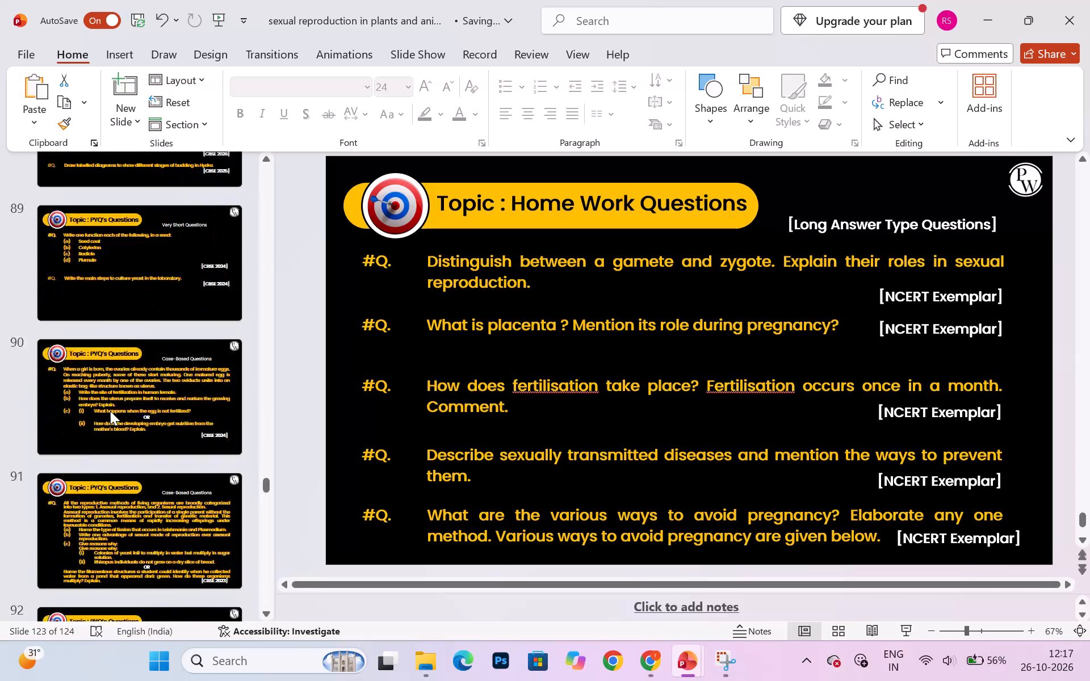
{"action": "scroll", "coordinate": [110, 411], "scroll_direction": "up", "scroll_amount": 5}
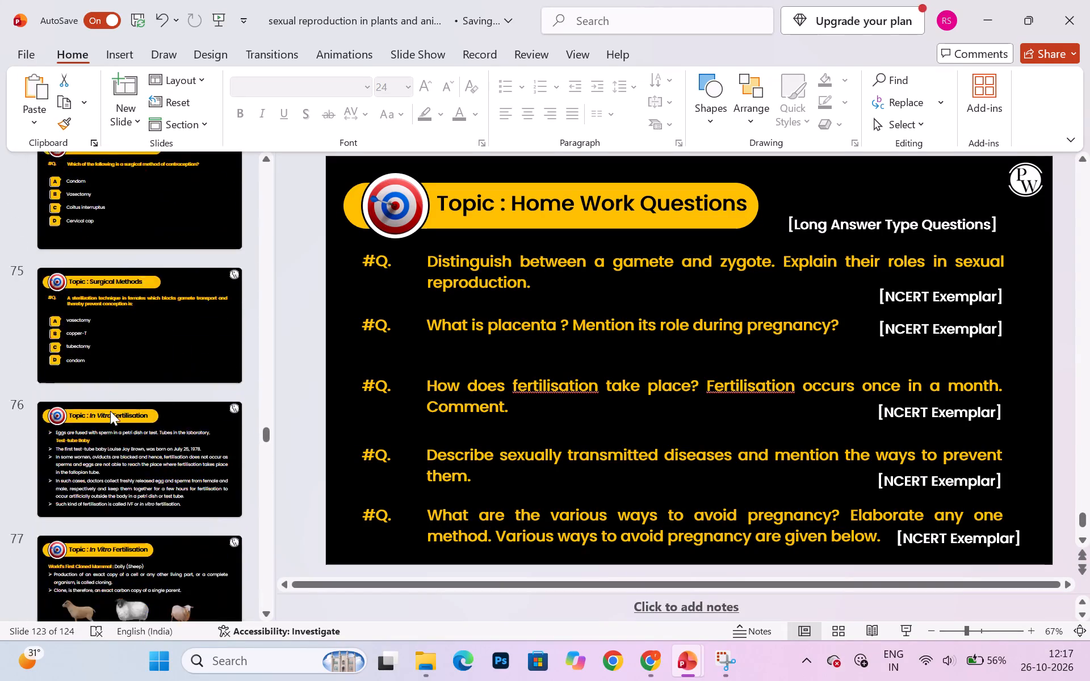
{"action": "scroll", "coordinate": [110, 411], "scroll_direction": "up", "scroll_amount": 11}
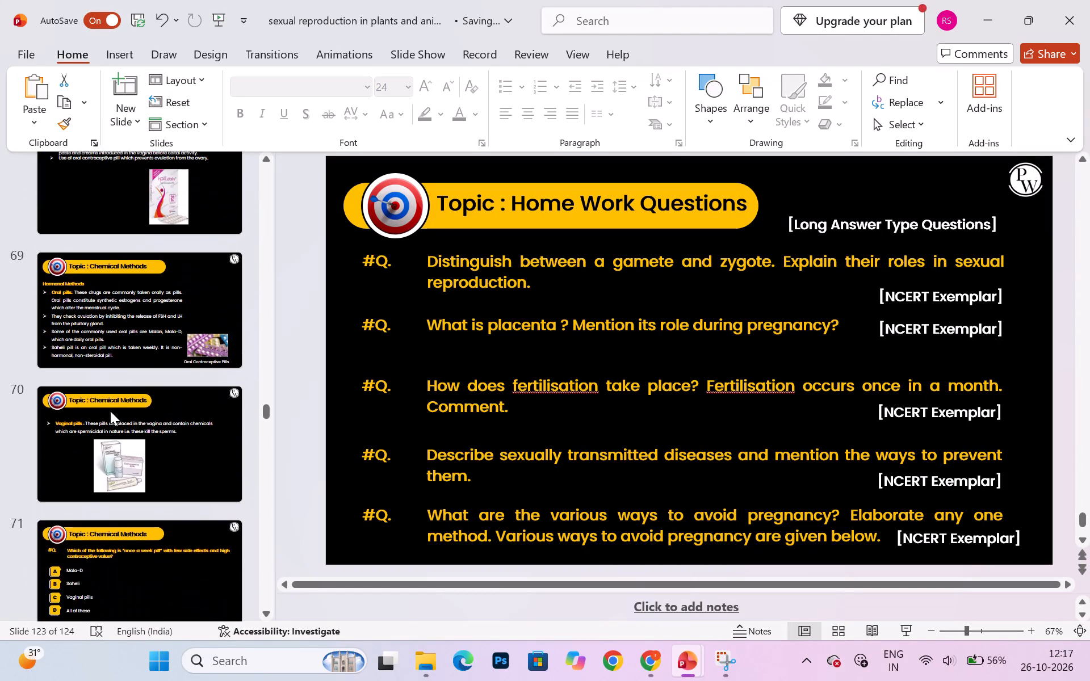
{"action": "scroll", "coordinate": [110, 411], "scroll_direction": "up", "scroll_amount": 17}
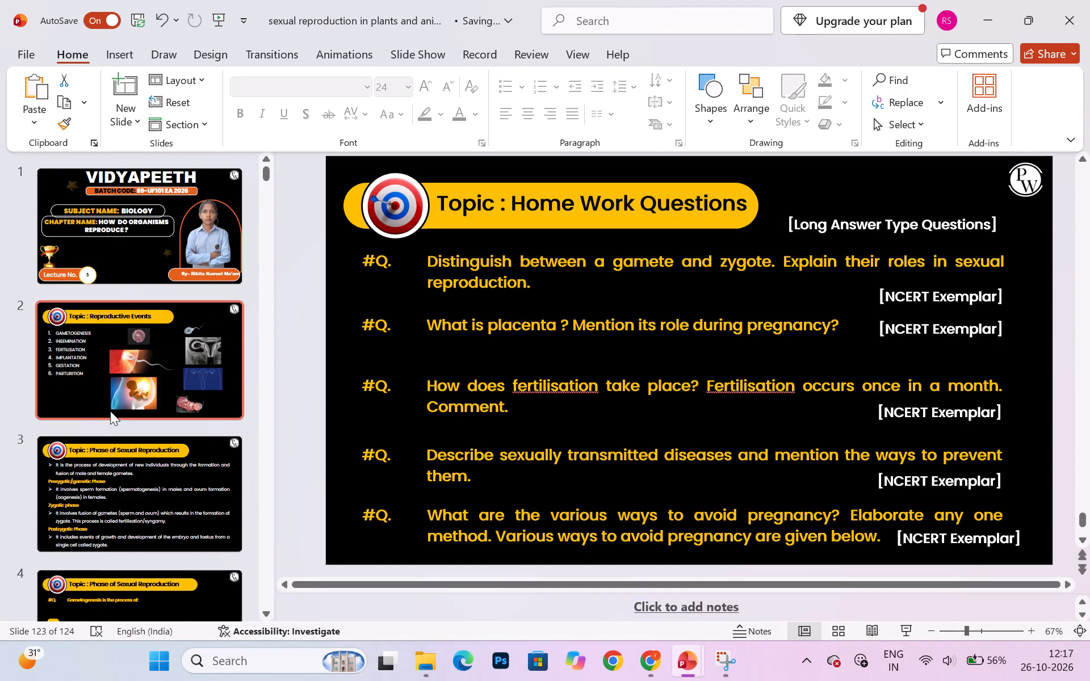
{"action": "scroll", "coordinate": [110, 411], "scroll_direction": "up", "scroll_amount": 3}
{"action": "scroll", "coordinate": [110, 411], "scroll_direction": "down", "scroll_amount": 12}
{"action": "scroll", "coordinate": [110, 411], "scroll_direction": "down", "scroll_amount": 20}
{"action": "scroll", "coordinate": [110, 411], "scroll_direction": "down", "scroll_amount": 4}
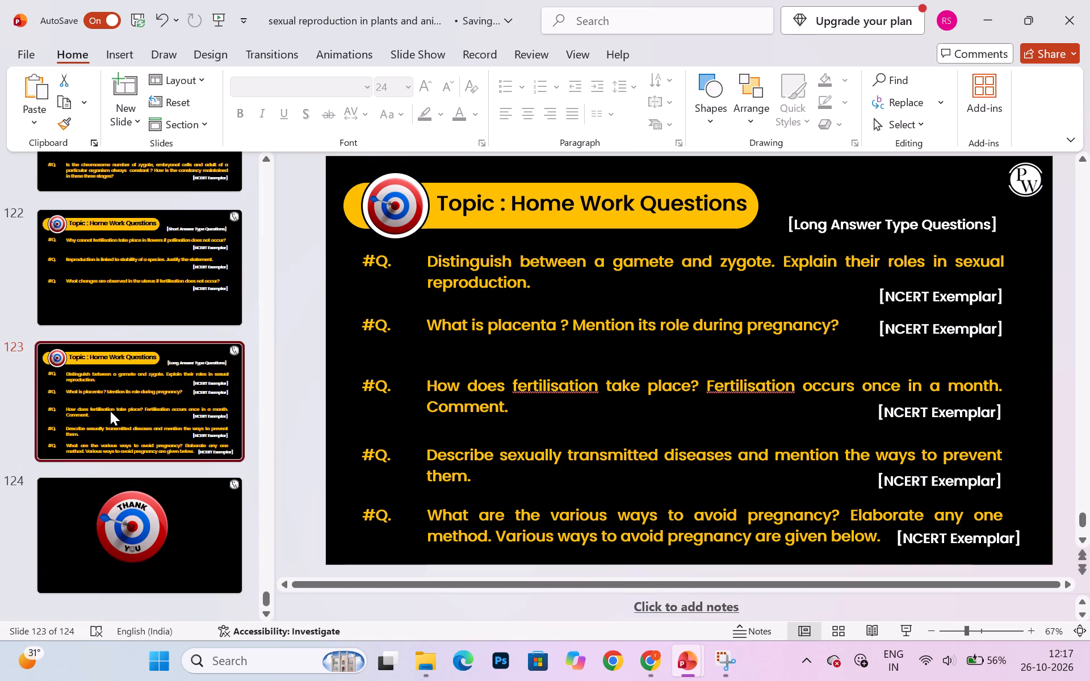
{"action": "scroll", "coordinate": [110, 411], "scroll_direction": "down", "scroll_amount": 10}
{"action": "scroll", "coordinate": [110, 411], "scroll_direction": "up", "scroll_amount": 9}
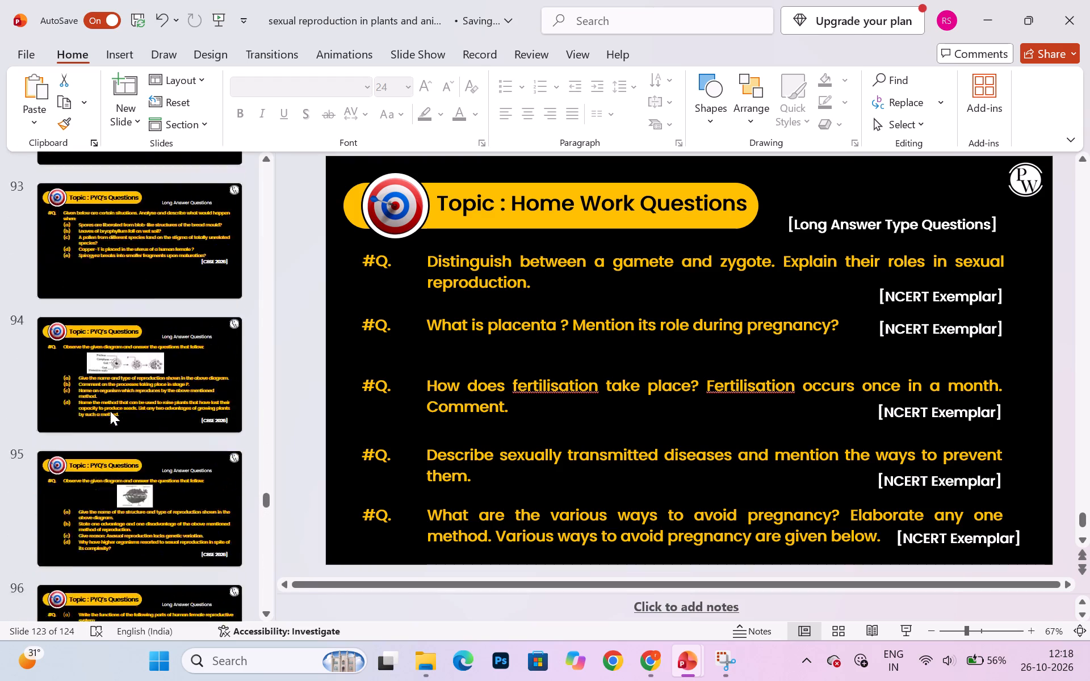
{"action": "scroll", "coordinate": [110, 411], "scroll_direction": "up", "scroll_amount": 8}
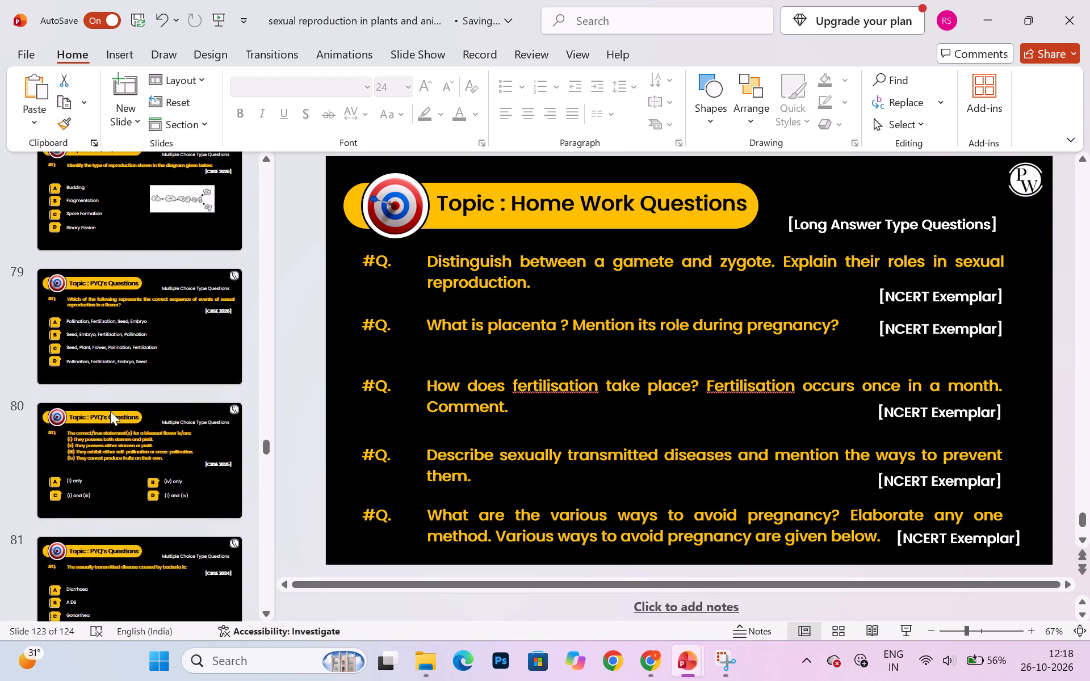
{"action": "scroll", "coordinate": [110, 411], "scroll_direction": "up", "scroll_amount": 3}
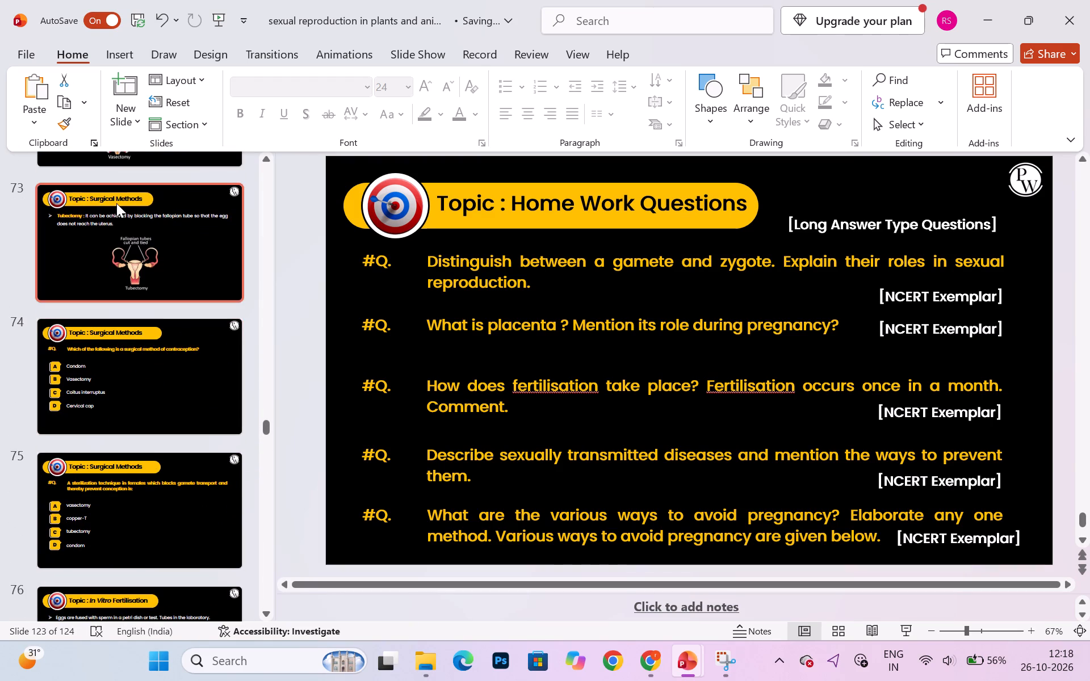
View the Tubectomy slide and skim back through the contraceptive methods, Parturition and Placenta slides to the Menstrual Cycle slides.
{"action": "left_click", "coordinate": [116, 203]}
{"action": "scroll", "coordinate": [116, 203], "scroll_direction": "up", "scroll_amount": 2}
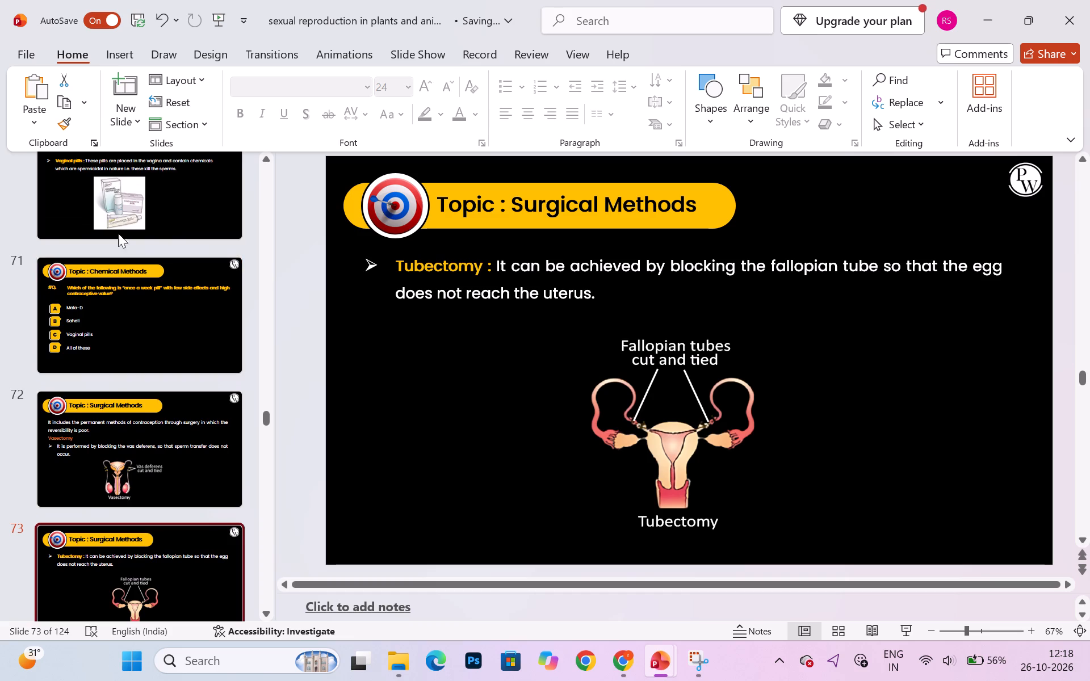
{"action": "scroll", "coordinate": [120, 214], "scroll_direction": "up", "scroll_amount": 8}
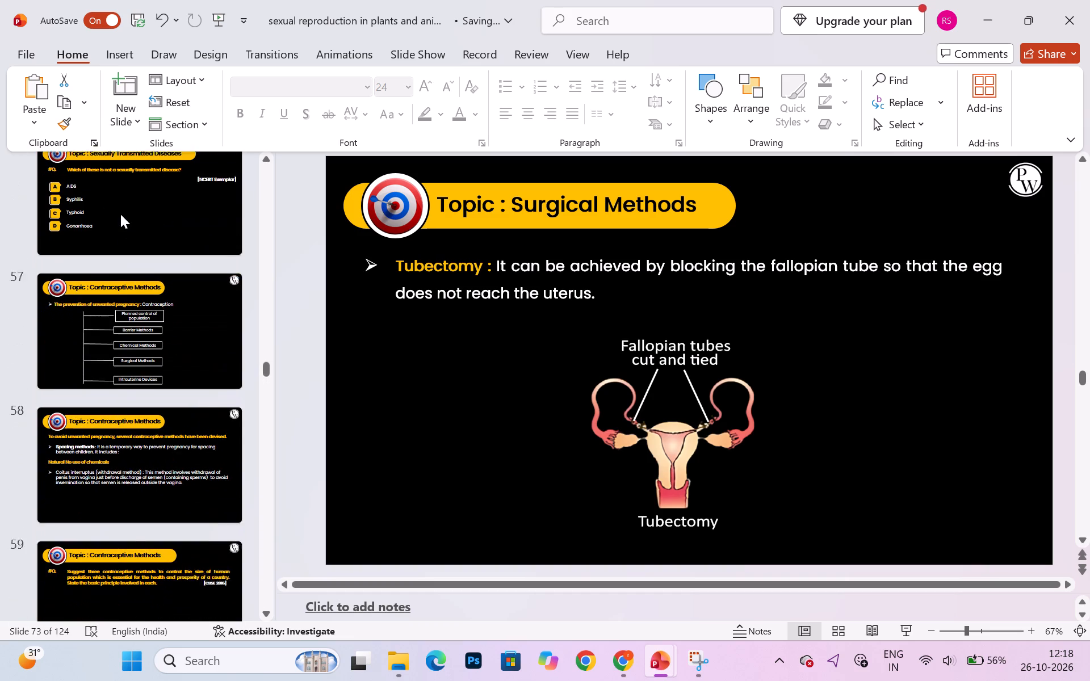
{"action": "scroll", "coordinate": [120, 214], "scroll_direction": "up", "scroll_amount": 4}
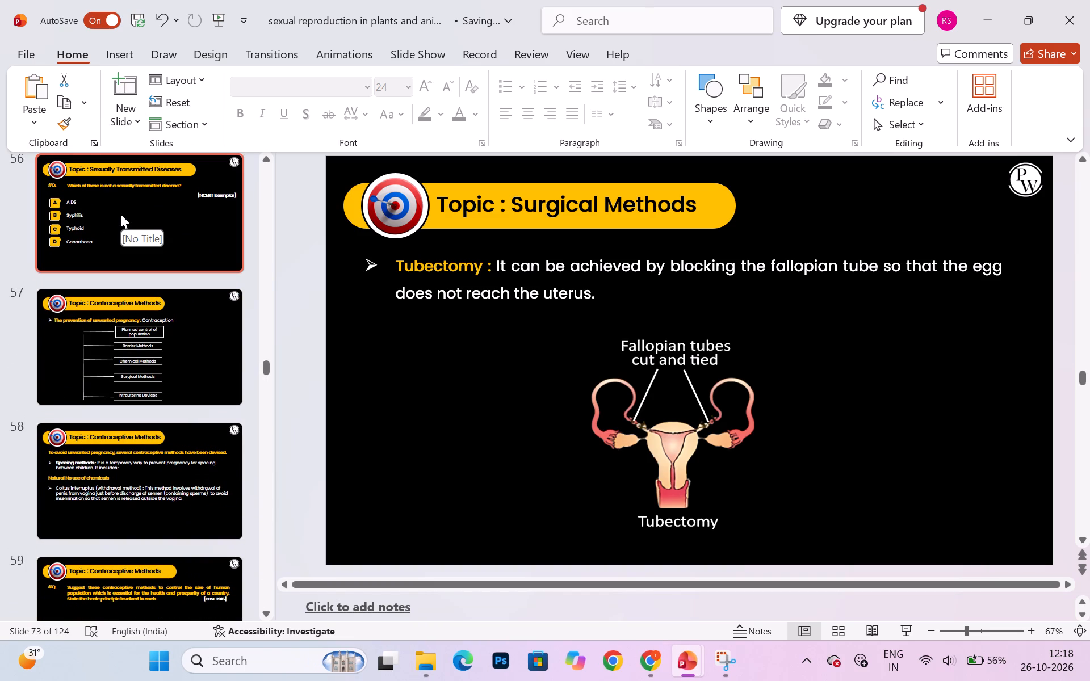
{"action": "scroll", "coordinate": [120, 214], "scroll_direction": "up", "scroll_amount": 4}
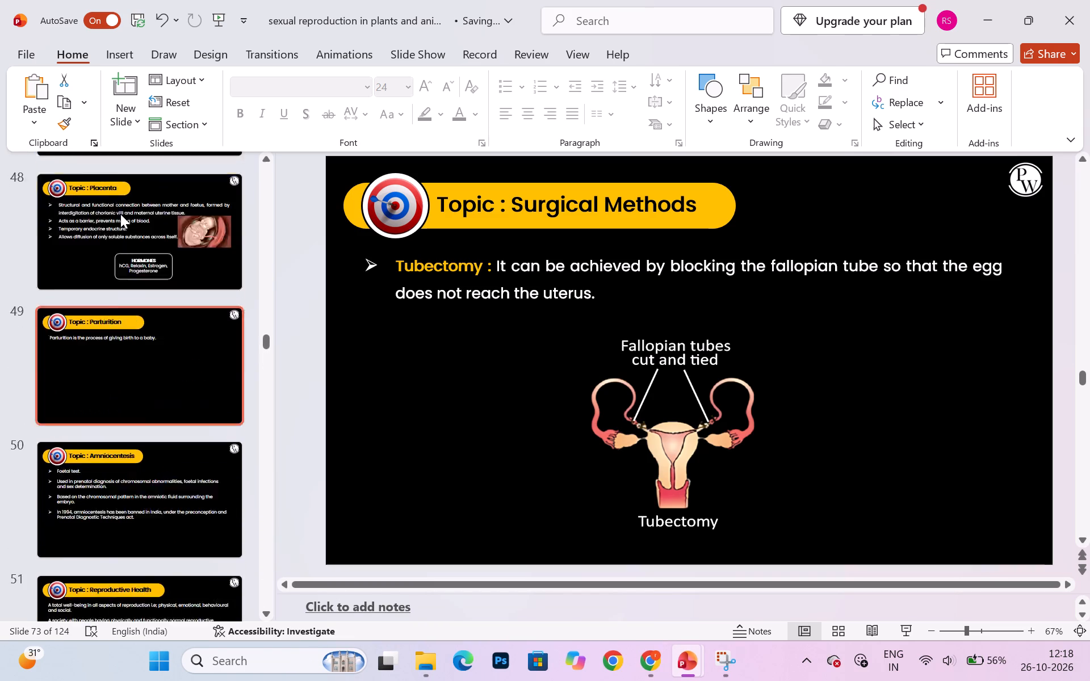
{"action": "scroll", "coordinate": [120, 214], "scroll_direction": "up", "scroll_amount": 2}
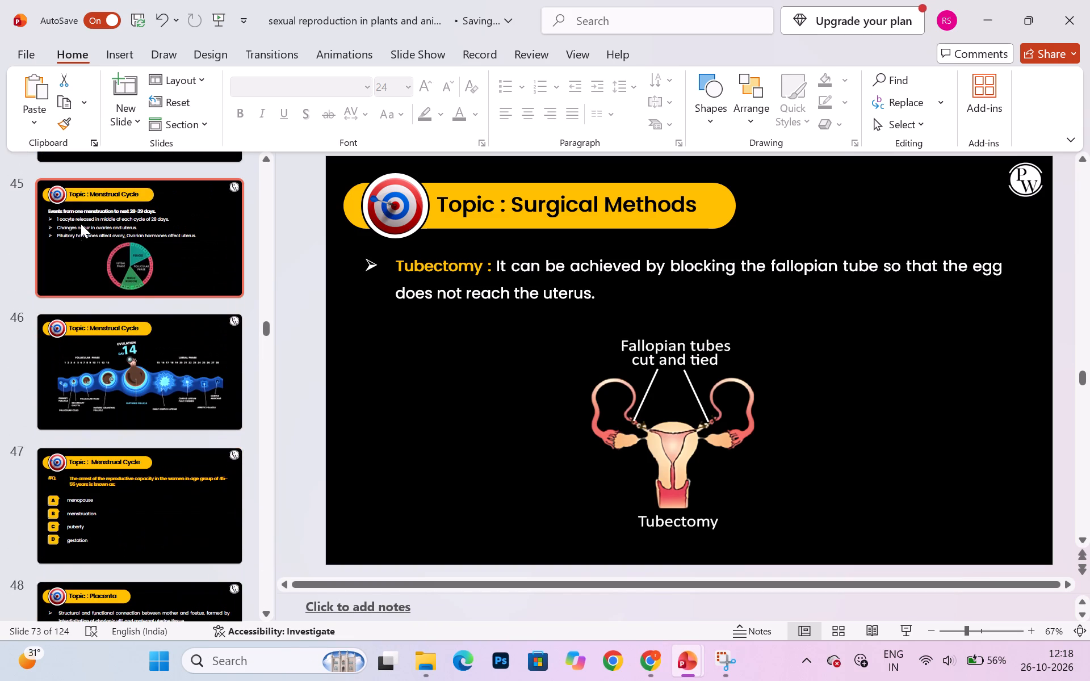
{"action": "scroll", "coordinate": [81, 224], "scroll_direction": "up", "scroll_amount": 1}
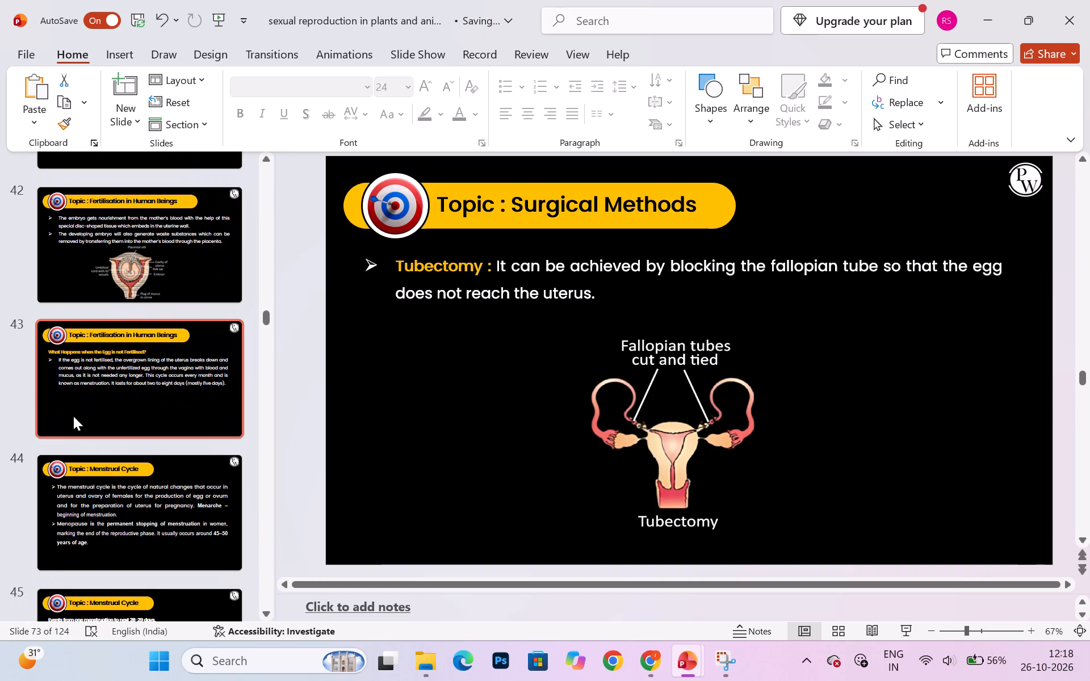
Review the Menstrual Cycle definition slide, its reproductive capacity question and the Placenta slide, and skim the remaining slides back to the title slide.
{"action": "left_click", "coordinate": [70, 487]}
{"action": "scroll", "coordinate": [70, 487], "scroll_direction": "down", "scroll_amount": 1}
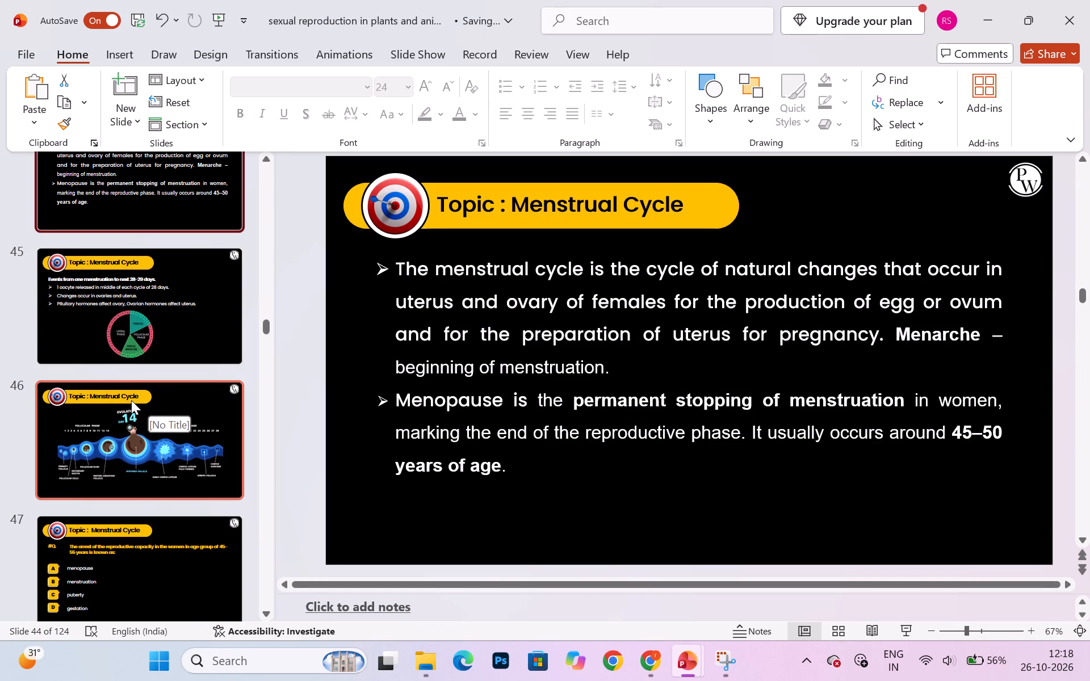
{"action": "left_click", "coordinate": [120, 554]}
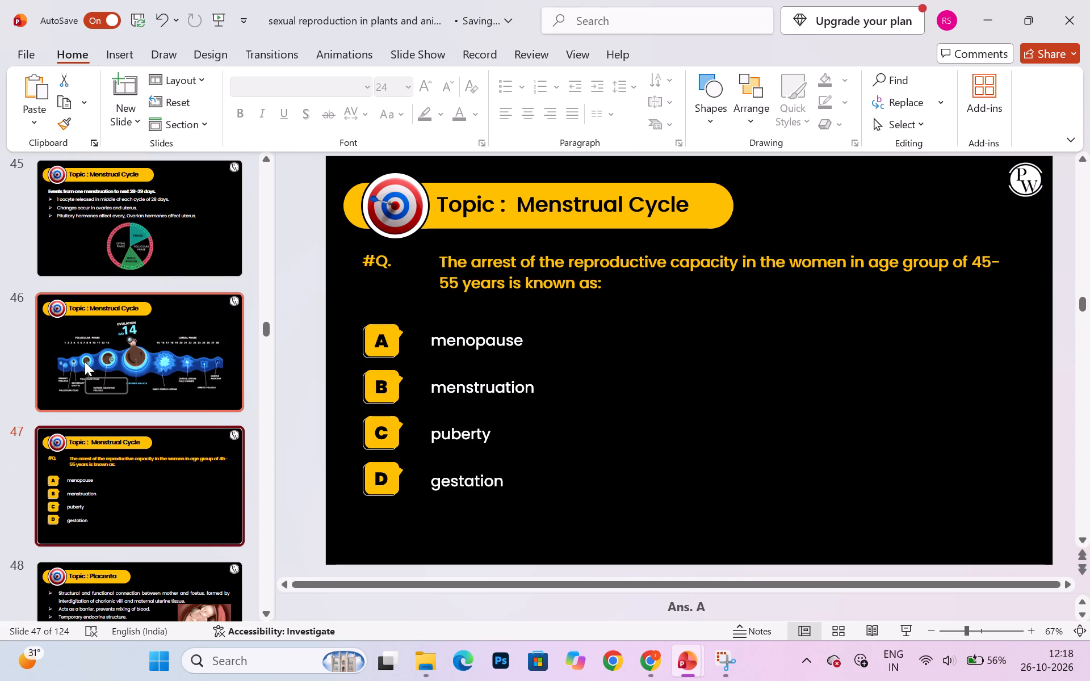
{"action": "scroll", "coordinate": [108, 498], "scroll_direction": "down", "scroll_amount": 1}
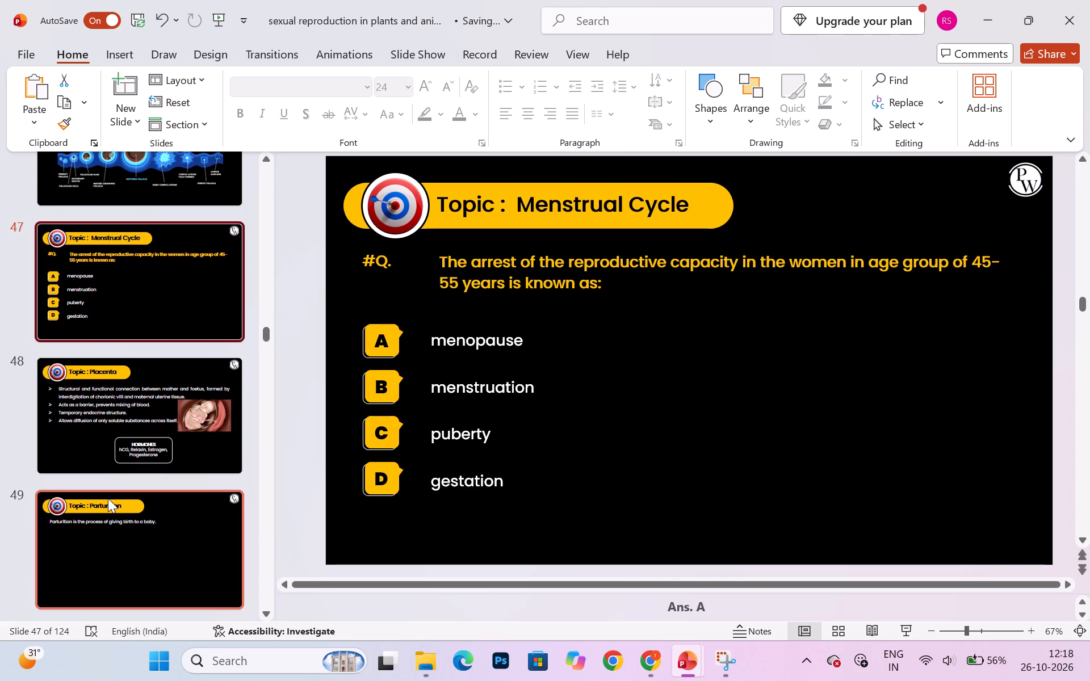
{"action": "left_click", "coordinate": [106, 439]}
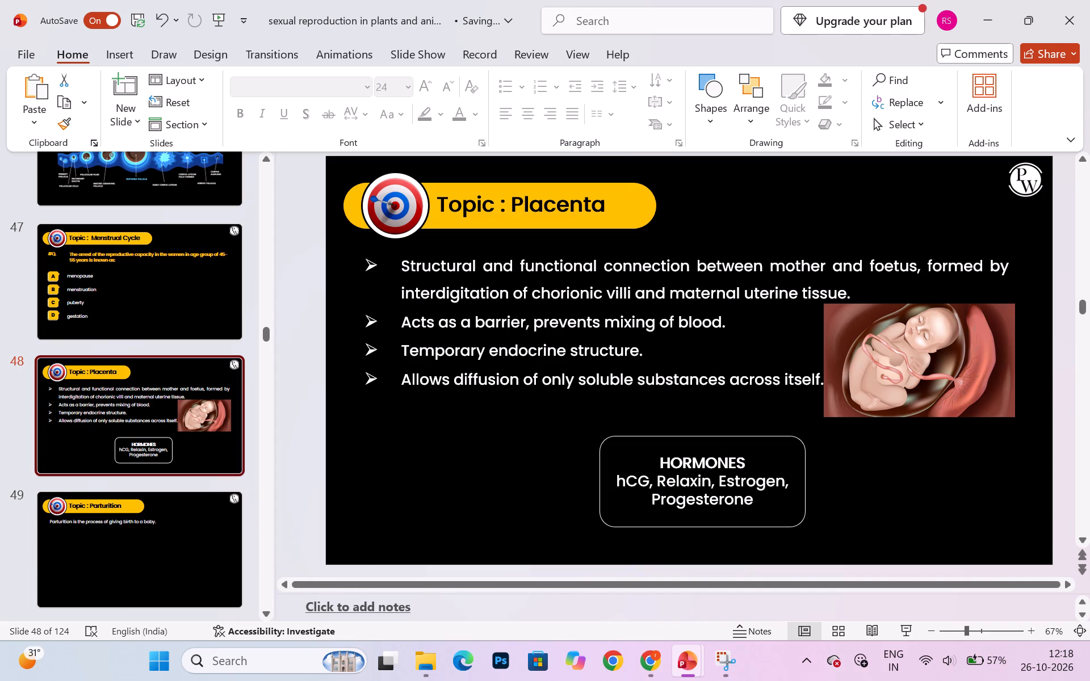
{"action": "scroll", "coordinate": [158, 373], "scroll_direction": "down", "scroll_amount": 6}
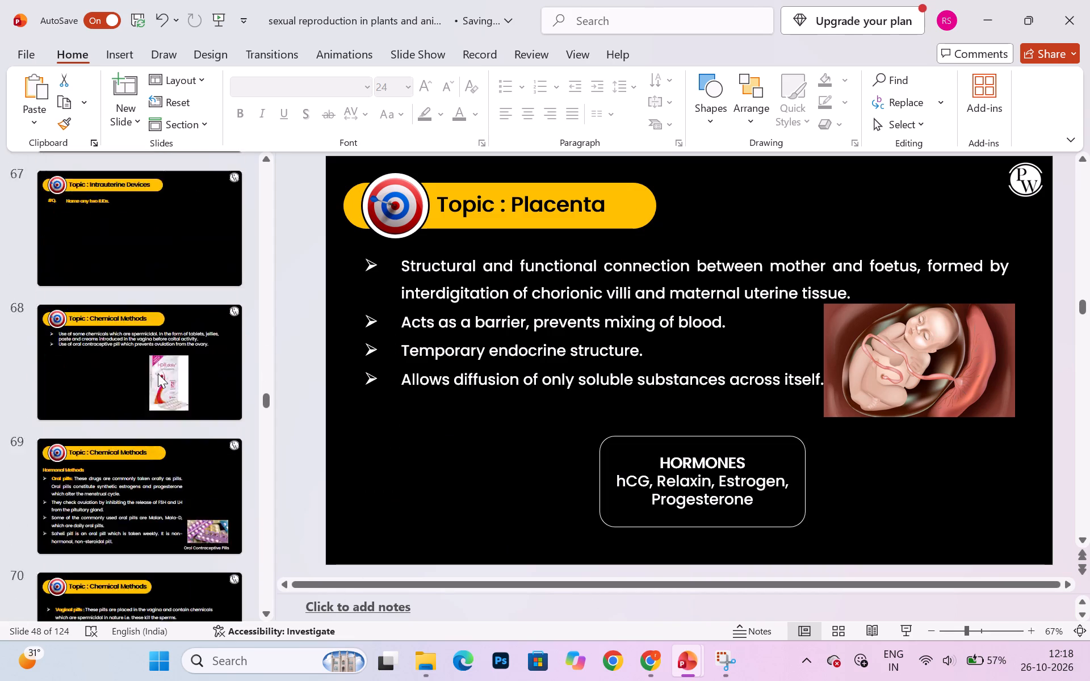
{"action": "scroll", "coordinate": [158, 373], "scroll_direction": "down", "scroll_amount": 12}
{"action": "scroll", "coordinate": [158, 373], "scroll_direction": "up", "scroll_amount": 6}
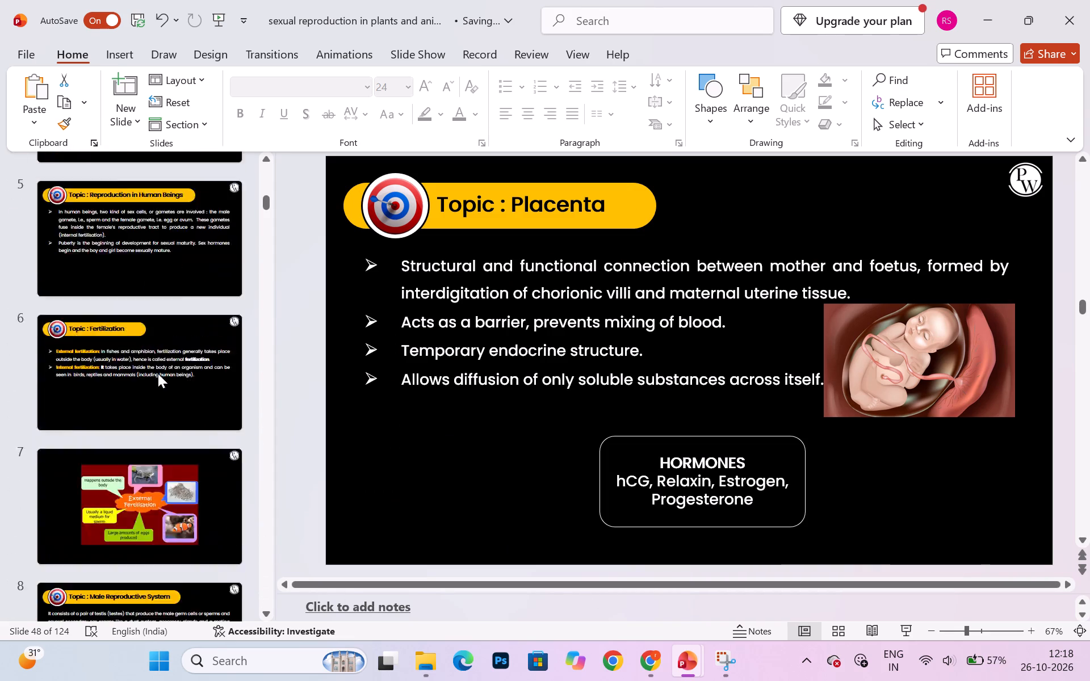
{"action": "scroll", "coordinate": [158, 373], "scroll_direction": "up", "scroll_amount": 2}
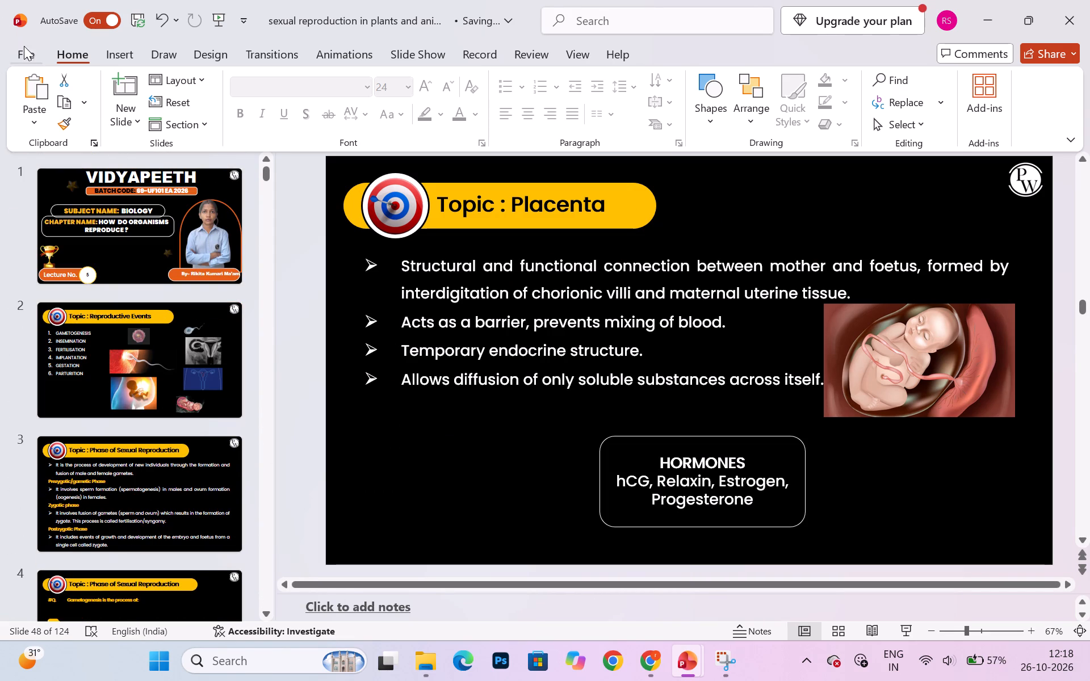
Start saving a copy of the presentation as a PDF in the Desktop's FOUNDATION PW > 10th cbse folder.
{"action": "left_click", "coordinate": [24, 51]}
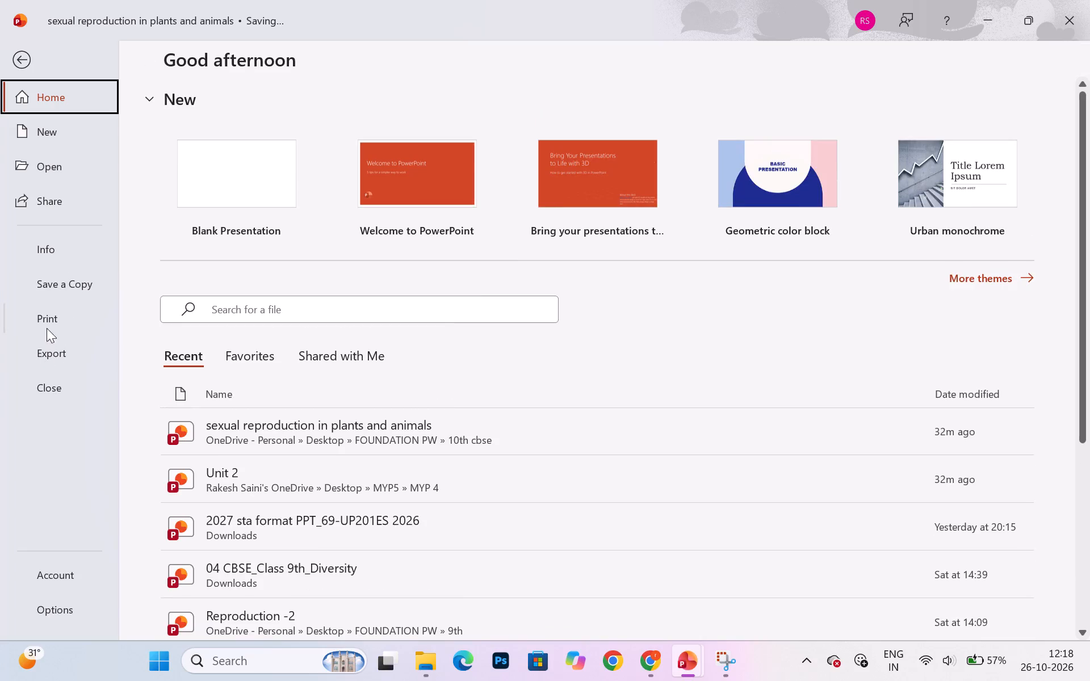
{"action": "left_click", "coordinate": [51, 284]}
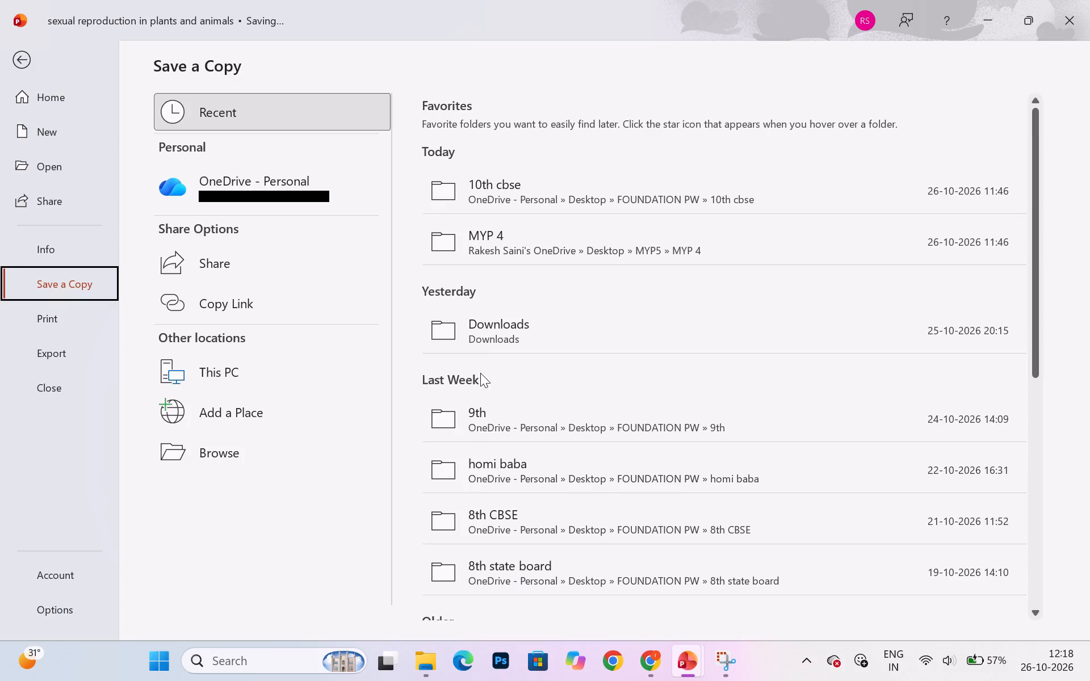
{"action": "scroll", "coordinate": [500, 578], "scroll_direction": "down", "scroll_amount": 3}
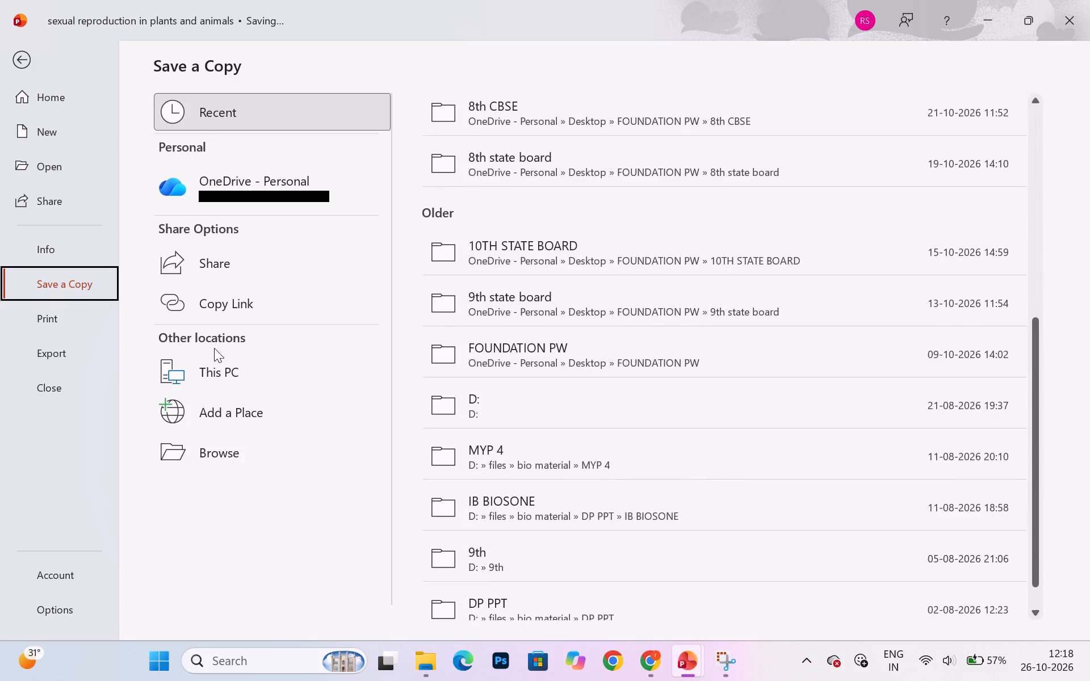
{"action": "left_click", "coordinate": [212, 377]}
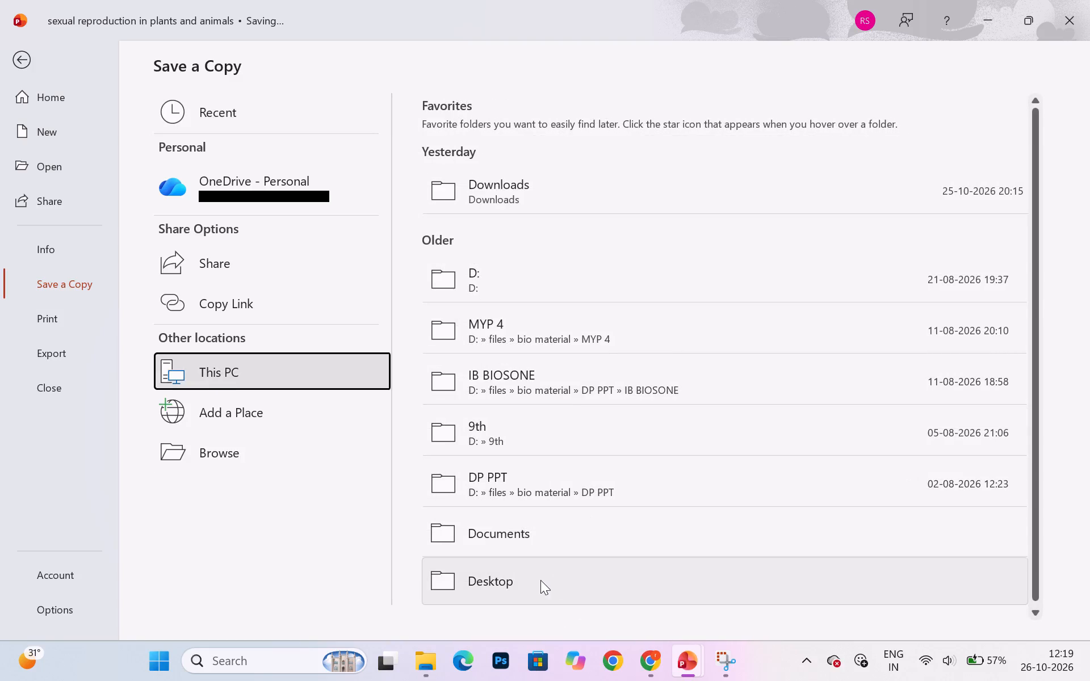
{"action": "double_click", "coordinate": [540, 580]}
{"action": "left_click_drag", "start_coordinate": [540, 580], "coordinate": [527, 571]}
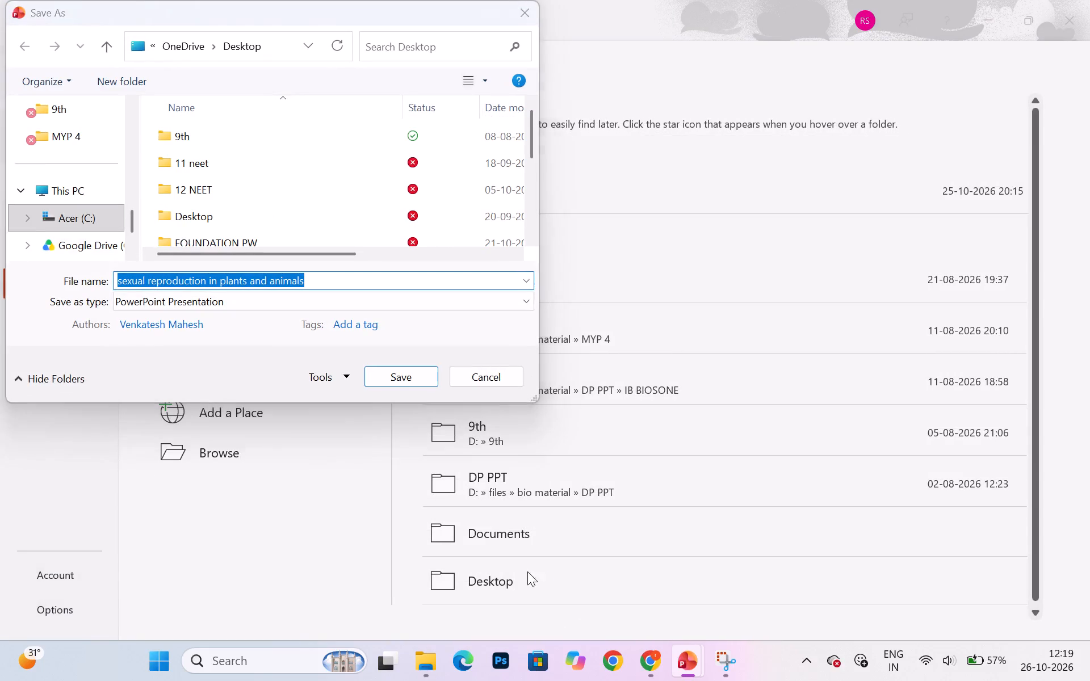
{"action": "left_click_drag", "start_coordinate": [527, 571], "coordinate": [284, 330]}
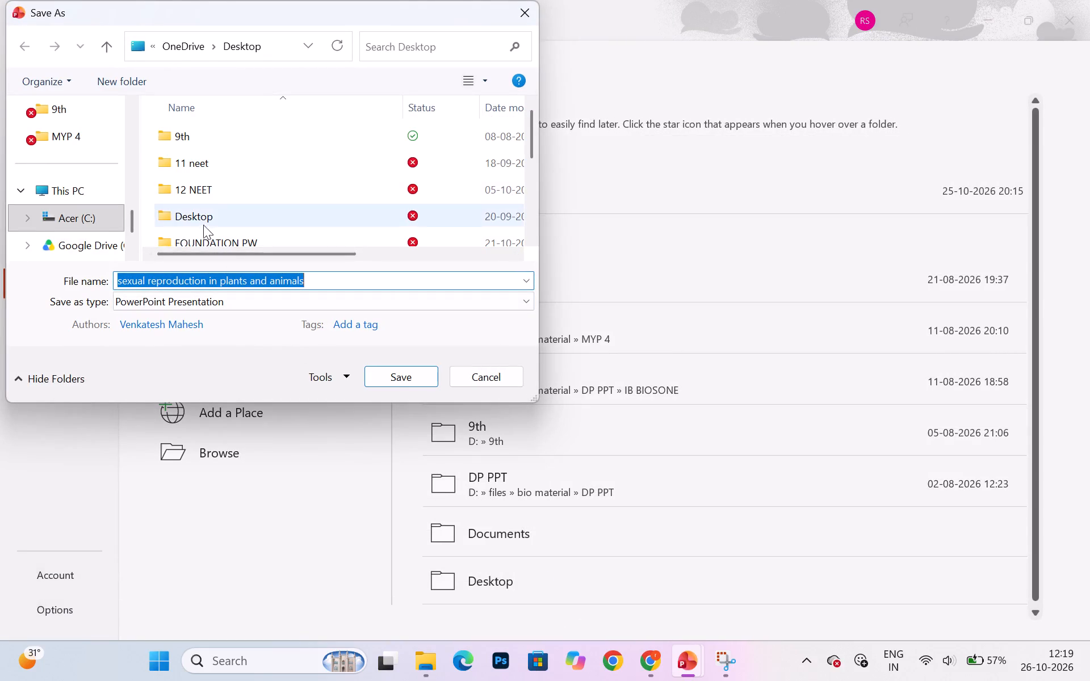
{"action": "double_click", "coordinate": [206, 232]}
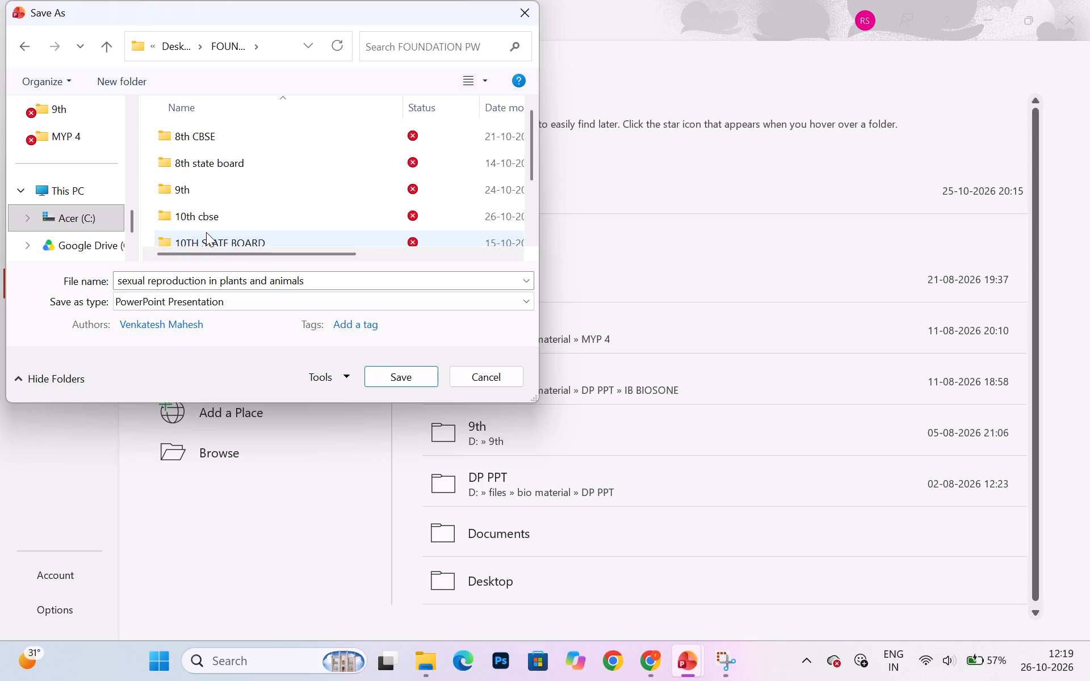
{"action": "double_click", "coordinate": [199, 207]}
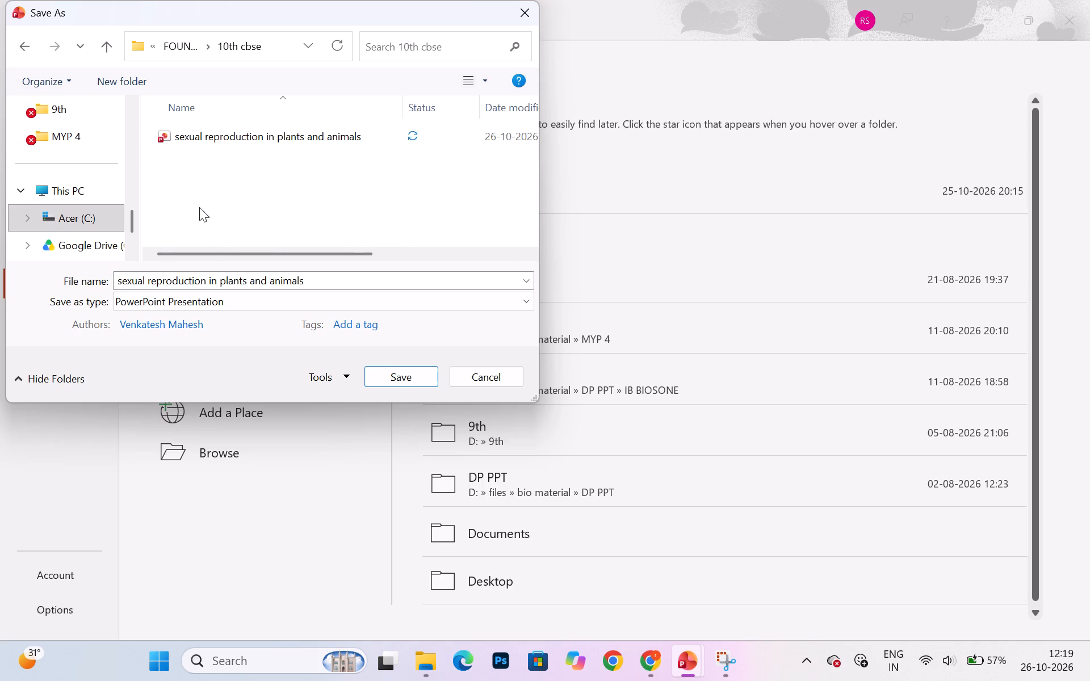
{"action": "left_click", "coordinate": [220, 305]}
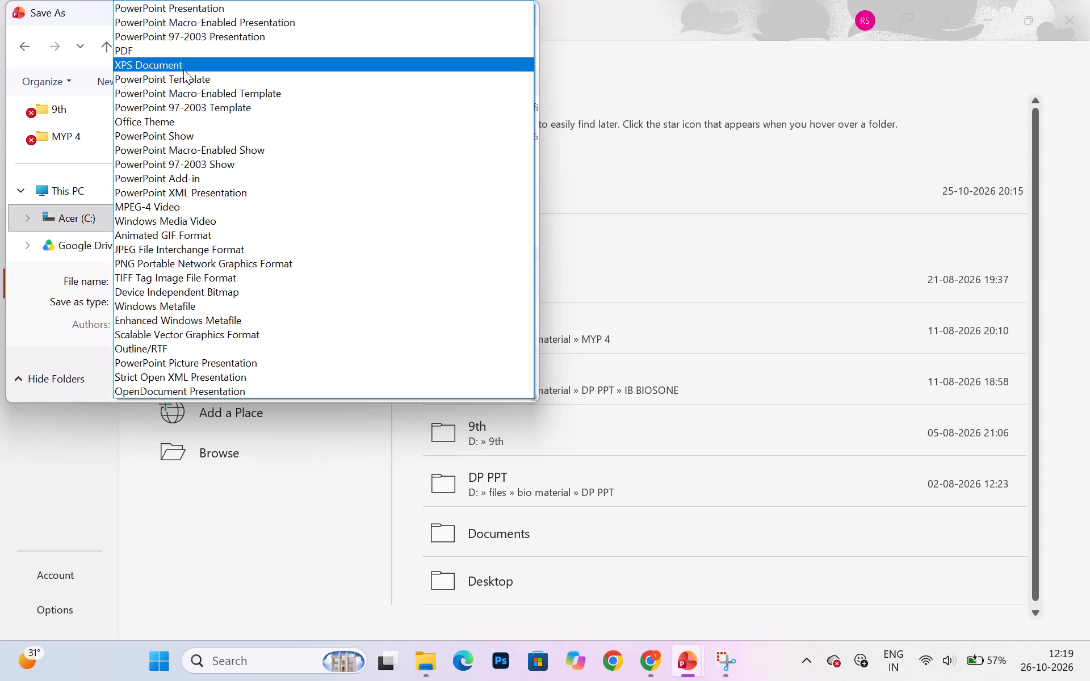
{"action": "left_click", "coordinate": [186, 52]}
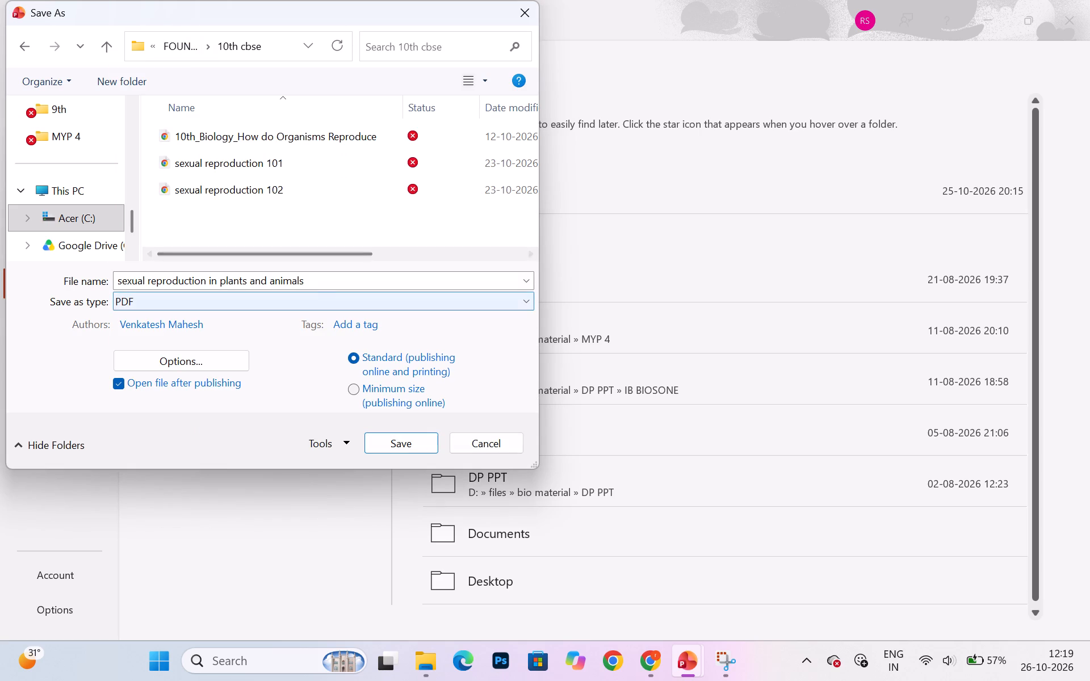
Name the PDF copy "sexual reproduction 5" and save it in the 10th cbse folder.
{"action": "left_click", "coordinate": [321, 286]}
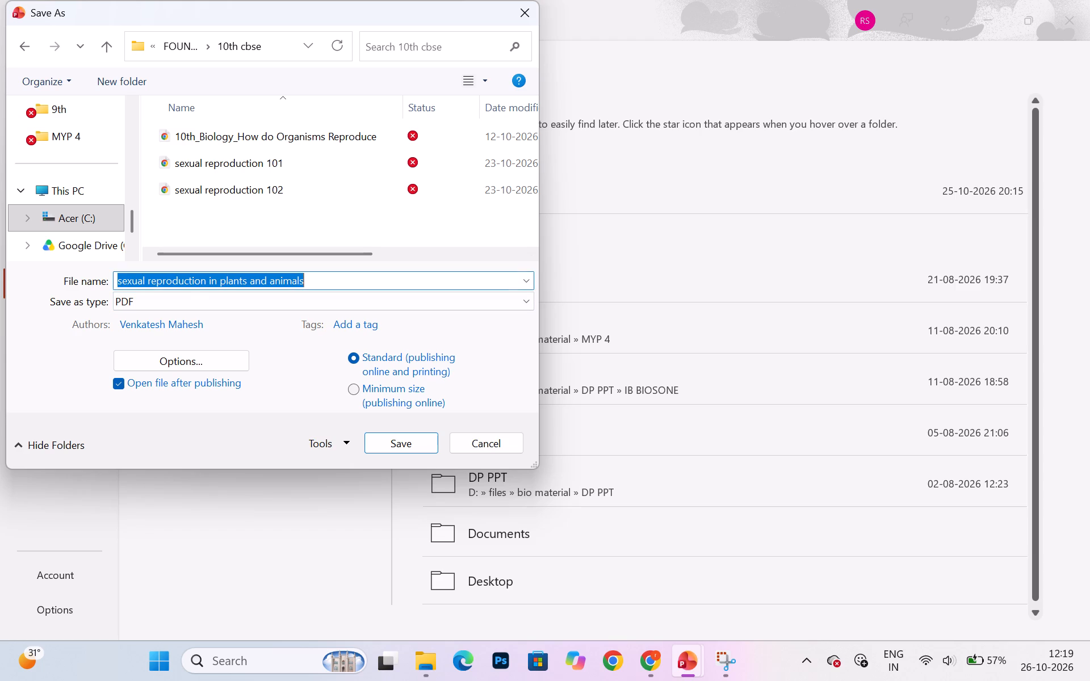
{"action": "left_click", "coordinate": [321, 286]}
{"action": "left_click", "coordinate": [321, 286]}
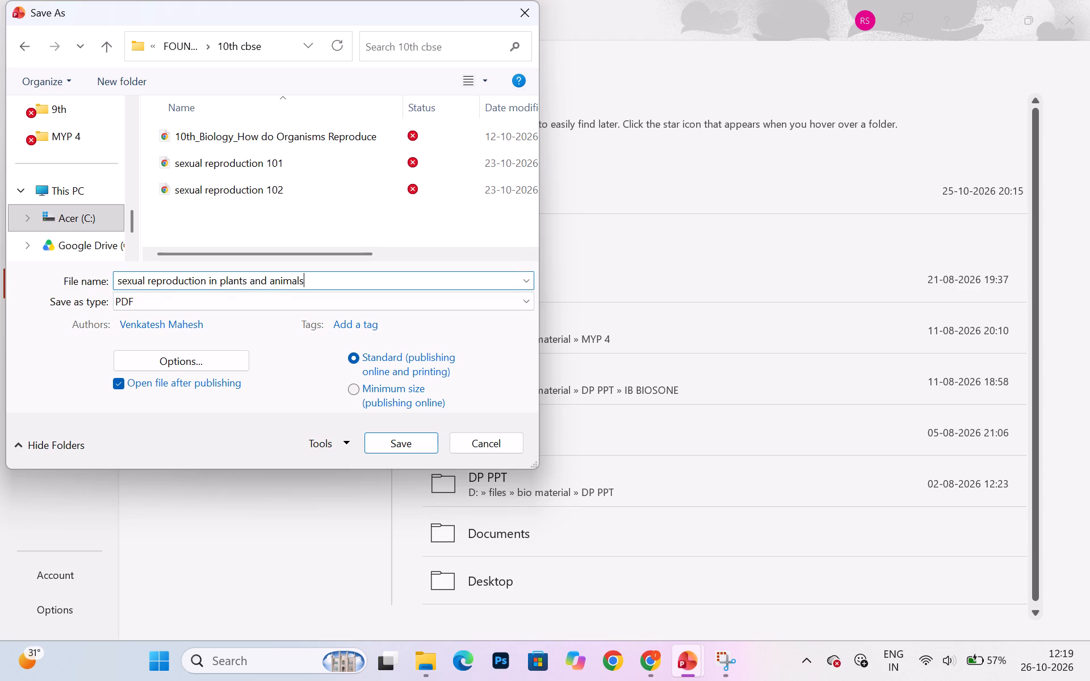
{"action": "key", "text": "BackSpace"}
{"action": "key", "text": "BackSpace"}
{"action": "key", "text": "BackSpace"}
{"action": "key", "text": "BackSpace"}
{"action": "key", "text": "BackSpace"}
{"action": "key", "text": "BackSpace"}
{"action": "key", "text": "BackSpace"}
{"action": "key", "text": "BackSpace"}
{"action": "key", "text": "BackSpace"}
{"action": "key", "text": "BackSpace"}
{"action": "key", "text": "BackSpace"}
{"action": "key", "text": "BackSpace"}
{"action": "key", "text": "BackSpace"}
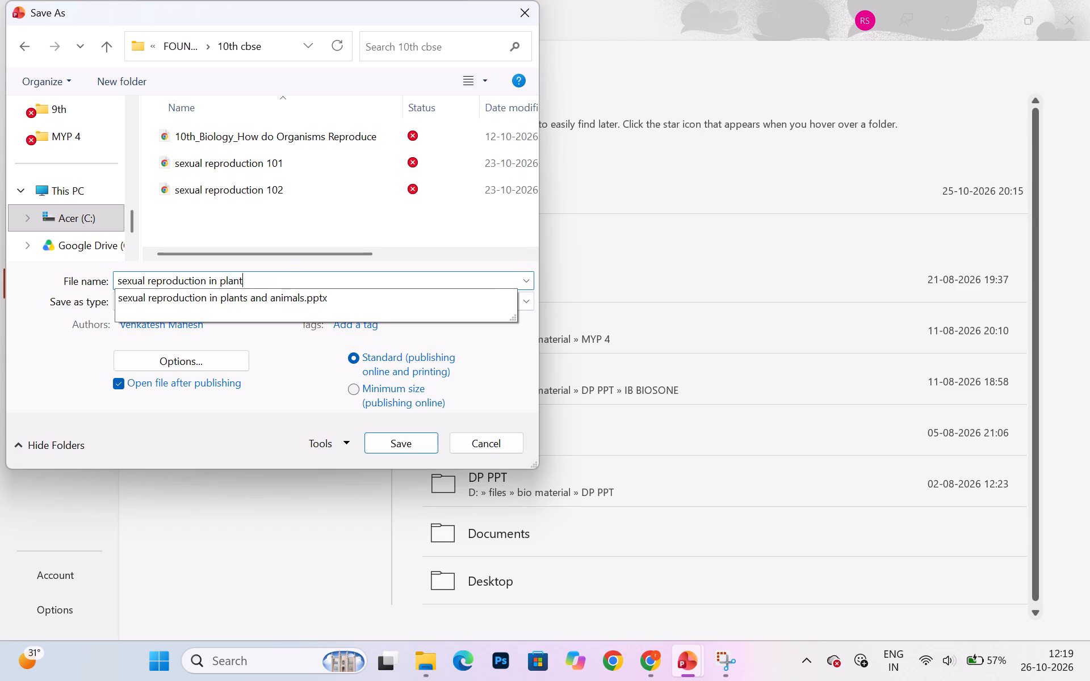
{"action": "key", "text": "BackSpace"}
{"action": "key", "text": "BackSpace"}
{"action": "key", "text": "BackSpace"}
{"action": "key", "text": "BackSpace"}
{"action": "key", "text": "BackSpace"}
{"action": "key", "text": "BackSpace"}
{"action": "key", "text": "BackSpace"}
{"action": "key", "text": "BackSpace"}
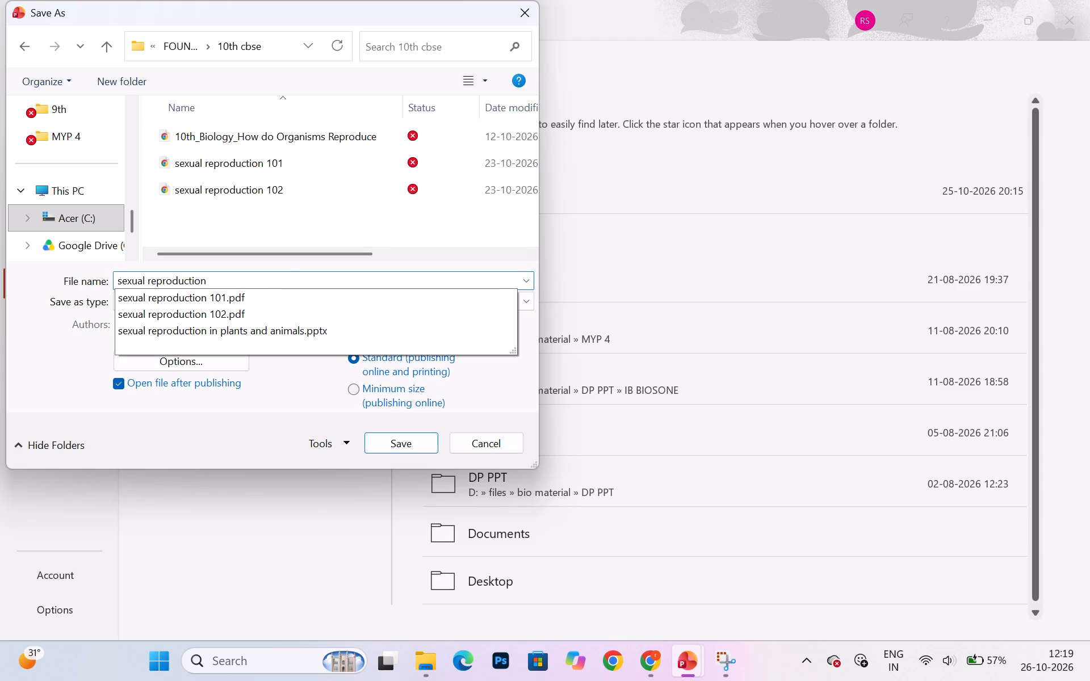
{"action": "key", "text": "5"}
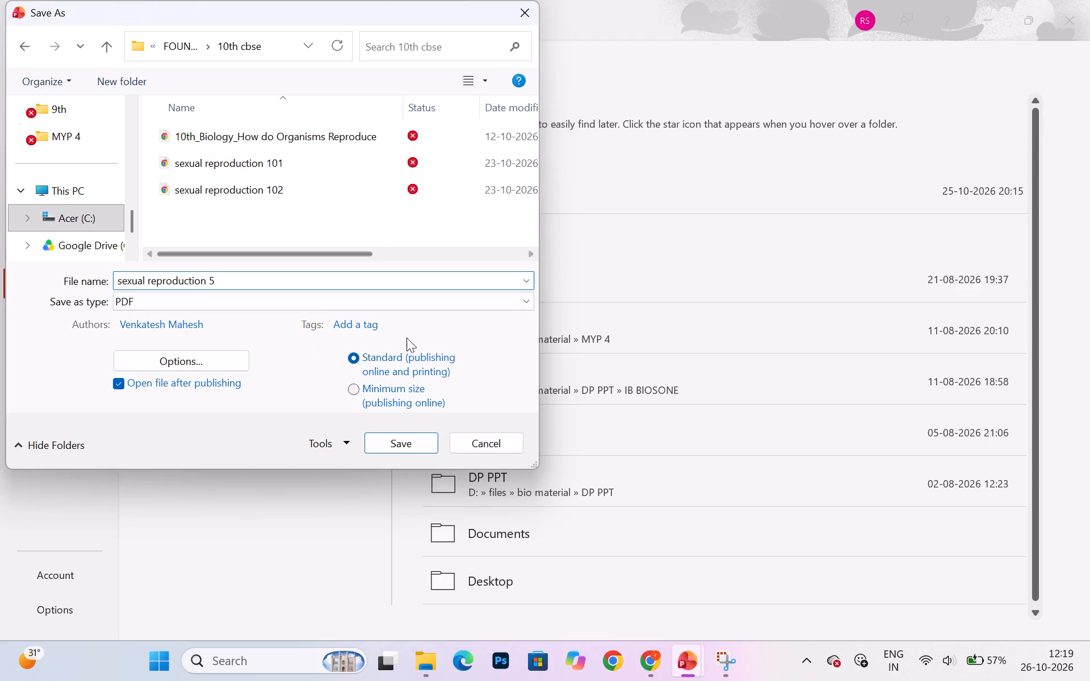
{"action": "left_click", "coordinate": [399, 435]}
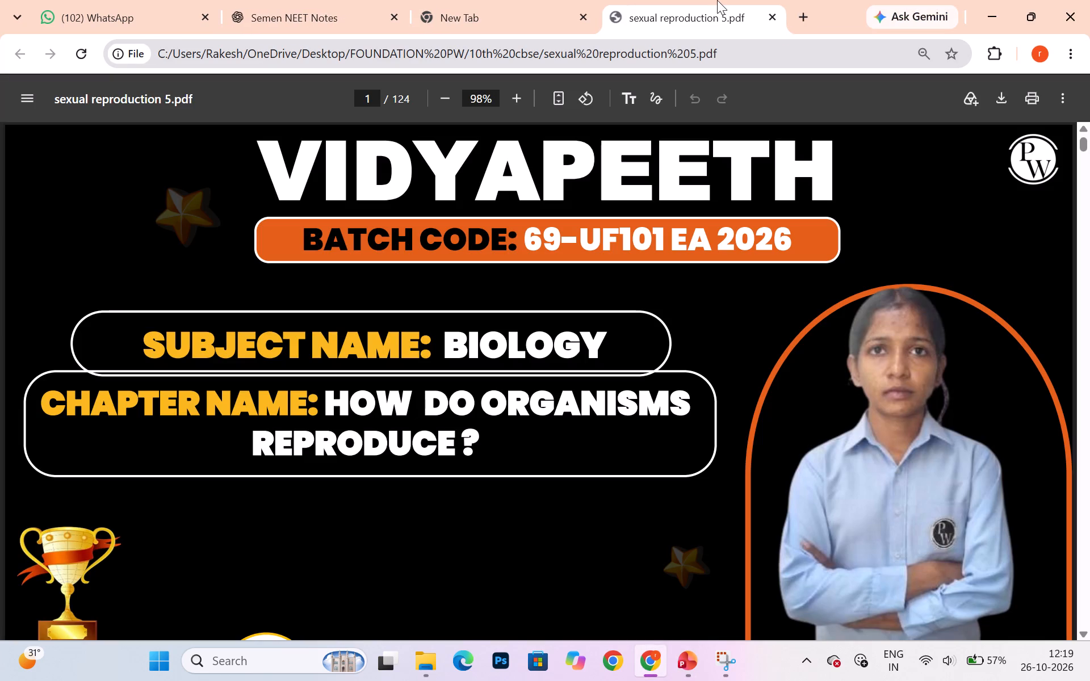
Close the exported sexual reproduction 5 PDF in the browser.
{"action": "left_click", "coordinate": [775, 17]}
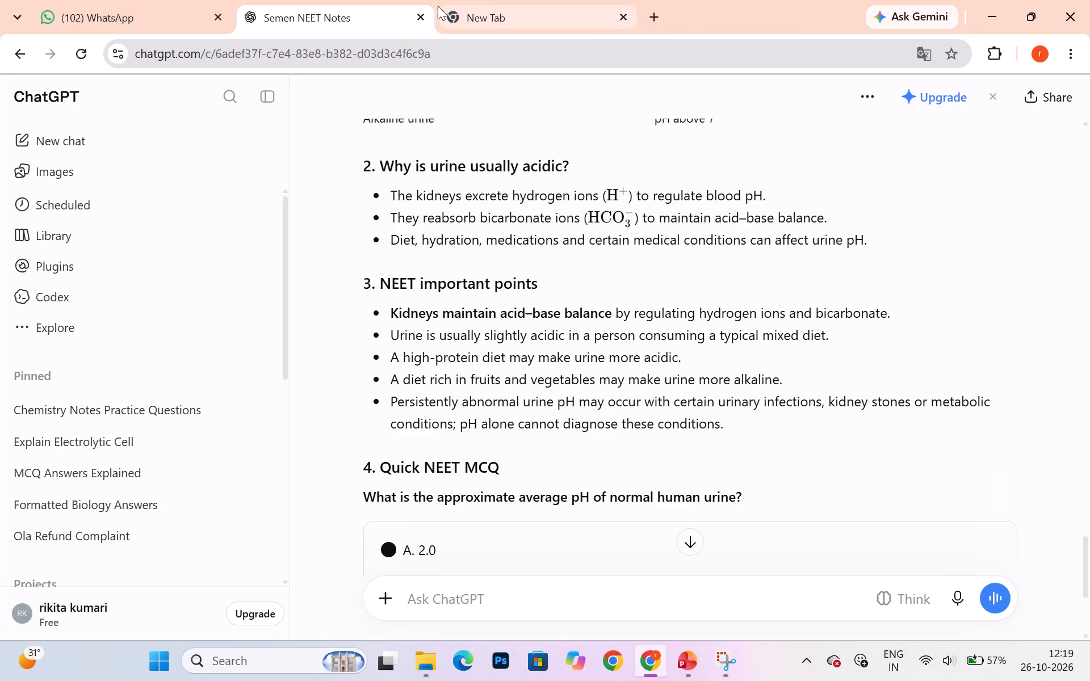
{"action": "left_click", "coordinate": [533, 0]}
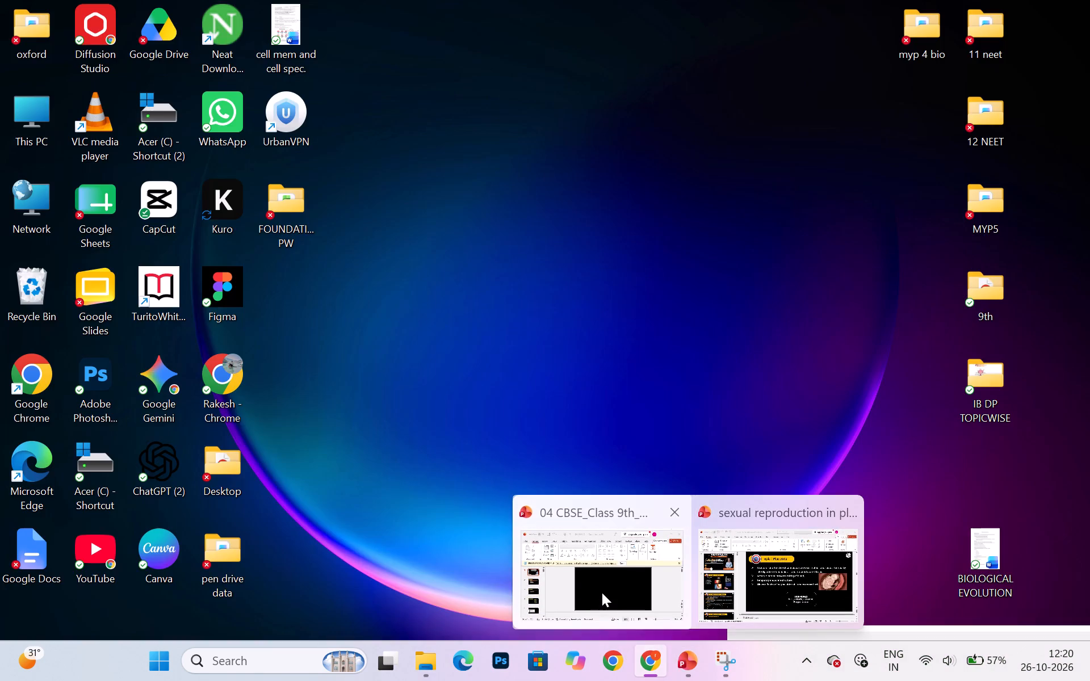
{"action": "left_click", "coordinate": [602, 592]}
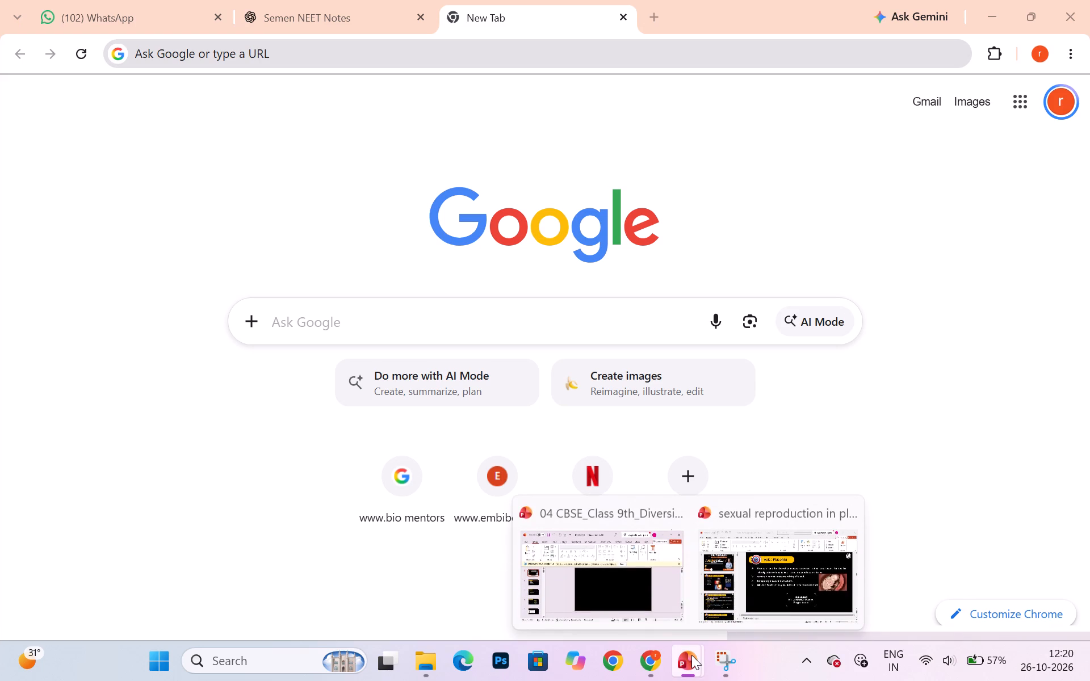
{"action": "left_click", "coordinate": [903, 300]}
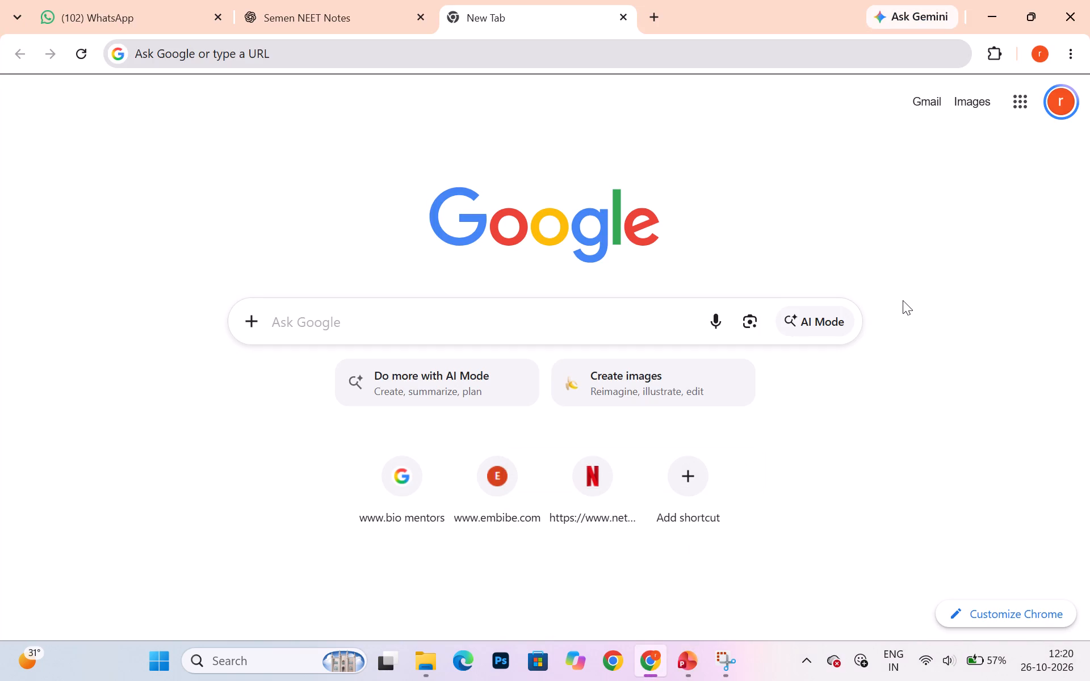